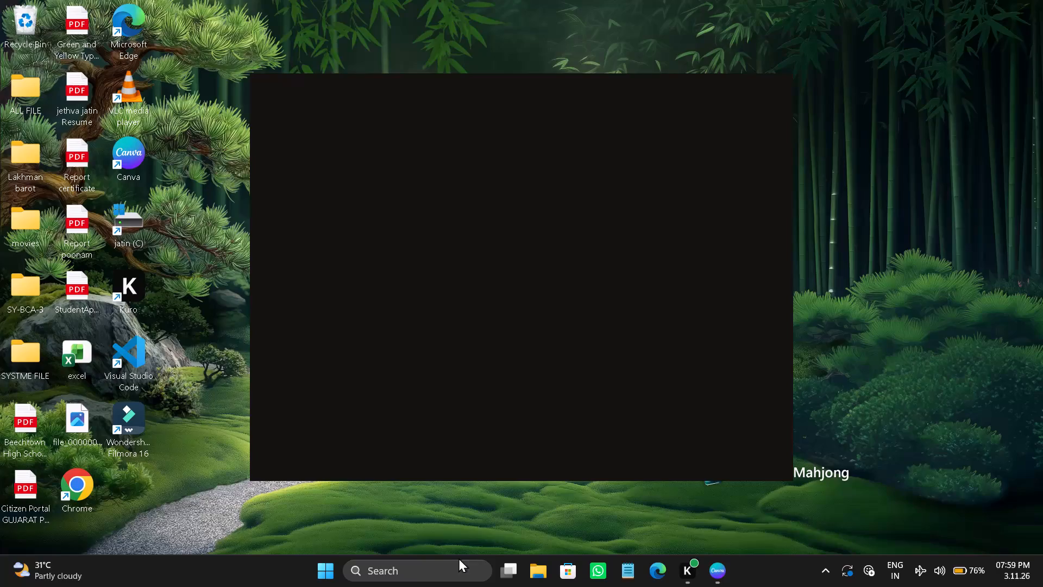
# Switch to Microsoft Edge, search the web for "map" and open Google Maps from the results.
pyautogui.click(646, 586)
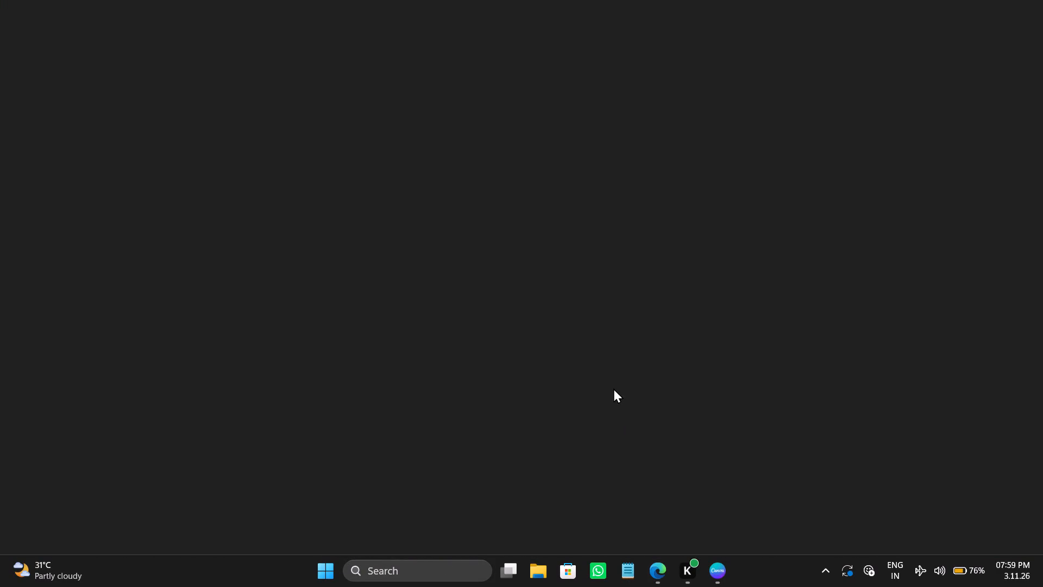
pyautogui.click(303, 161)
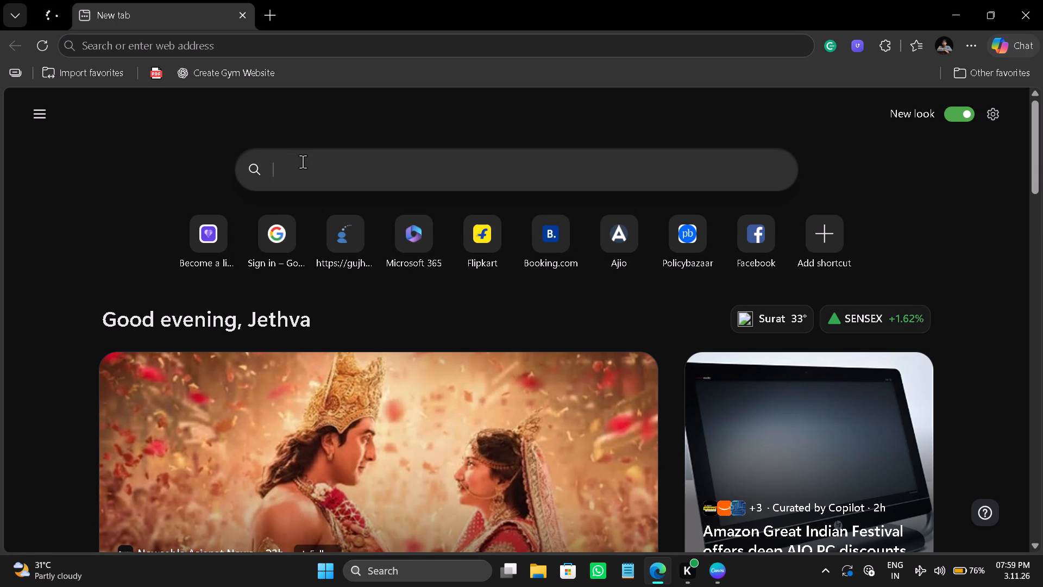
pyautogui.write('map')
pyautogui.press('Return')
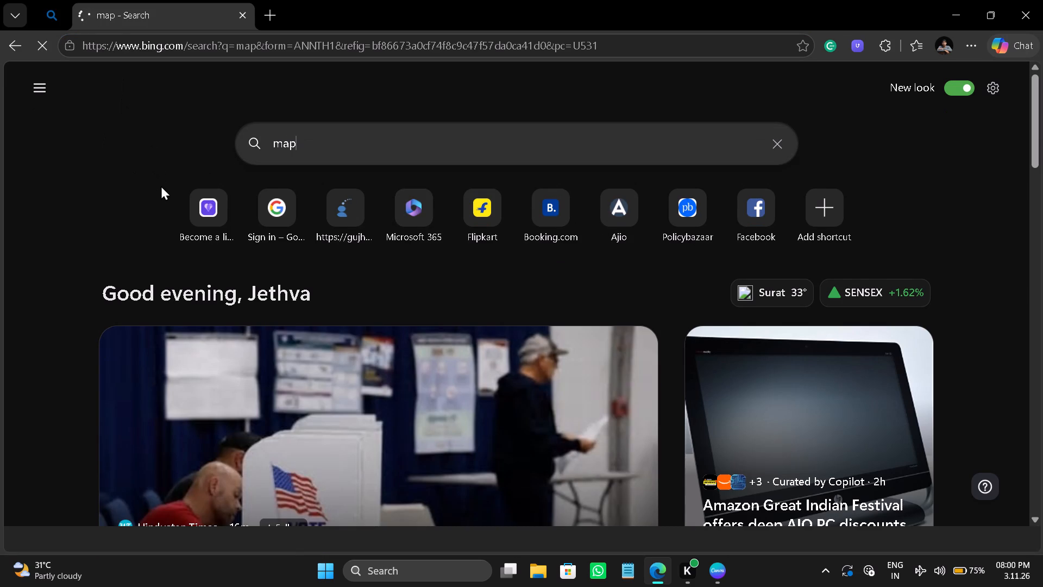
pyautogui.scroll(-1, 220, 270)
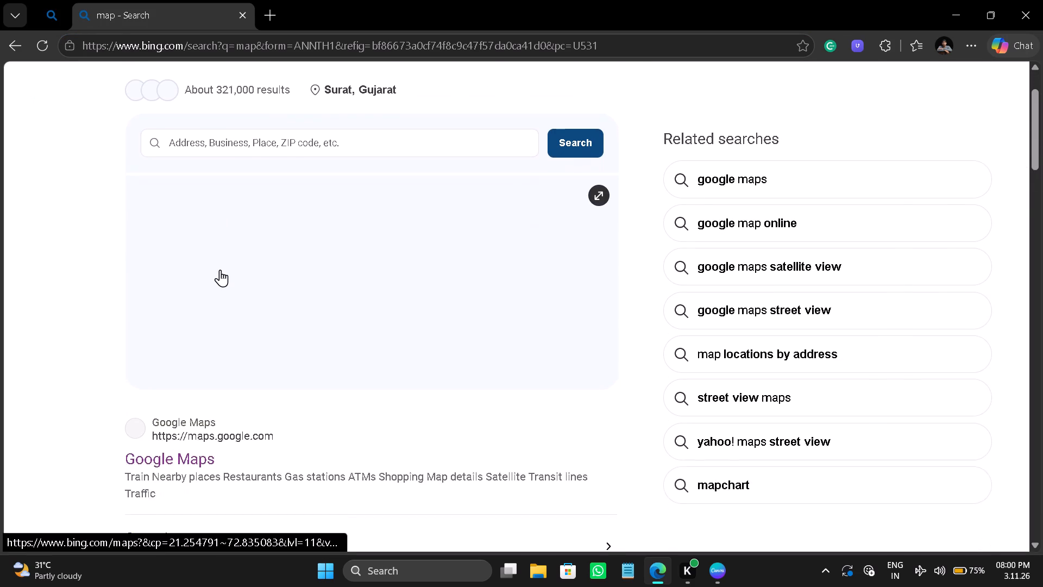
pyautogui.scroll(-1, 220, 270)
pyautogui.click(179, 214)
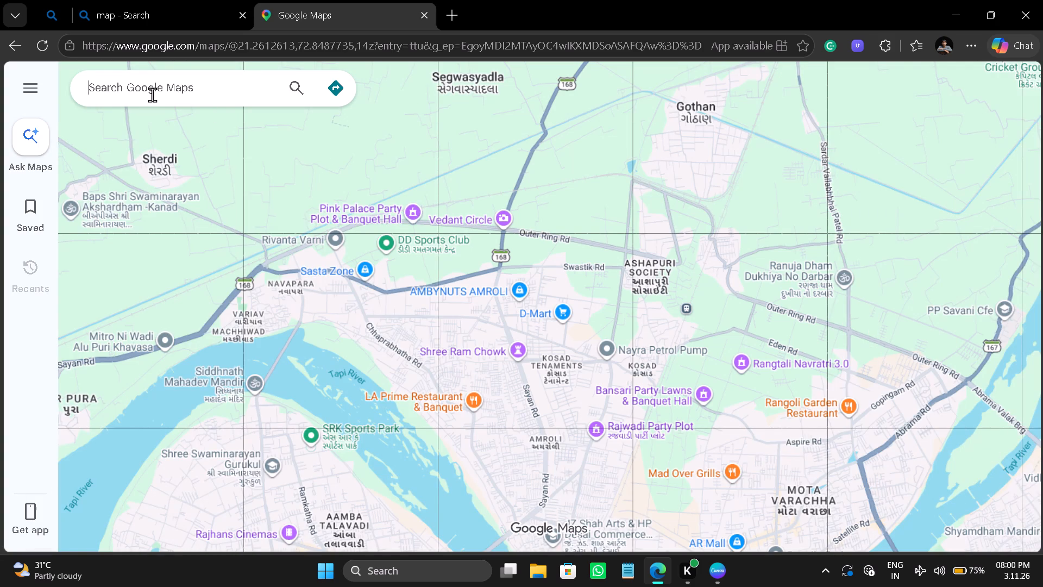
# Search Google Maps for "cafe de meet".
pyautogui.click(105, 86)
pyautogui.write('cafe')
pyautogui.press('space')
pyautogui.write('de meet')
pyautogui.press('space')
pyautogui.press('Return')
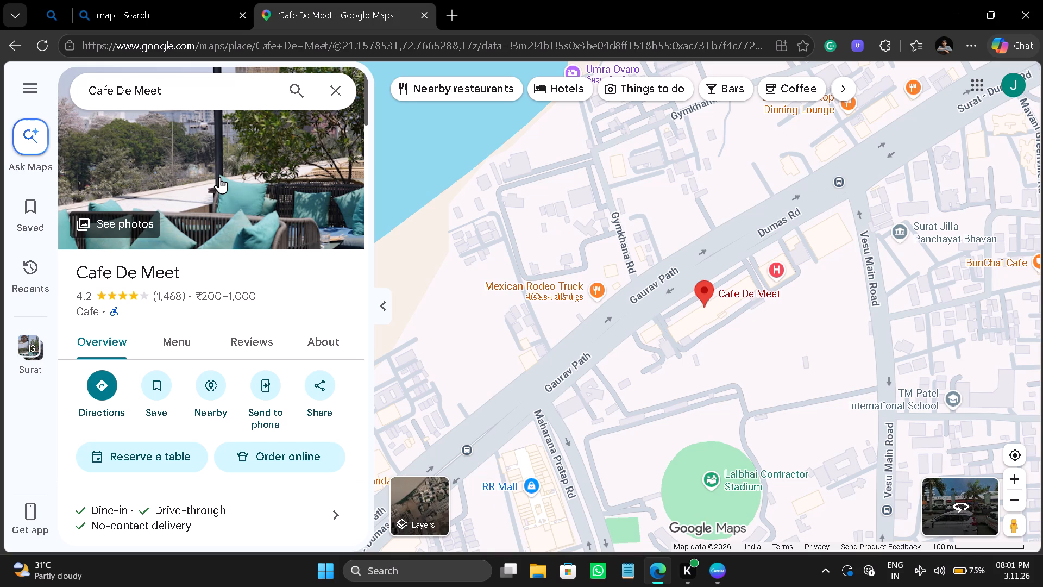
# Open Cafe De Meet's menu and look through the menu photos and popular dishes in its overview.
pyautogui.click(173, 344)
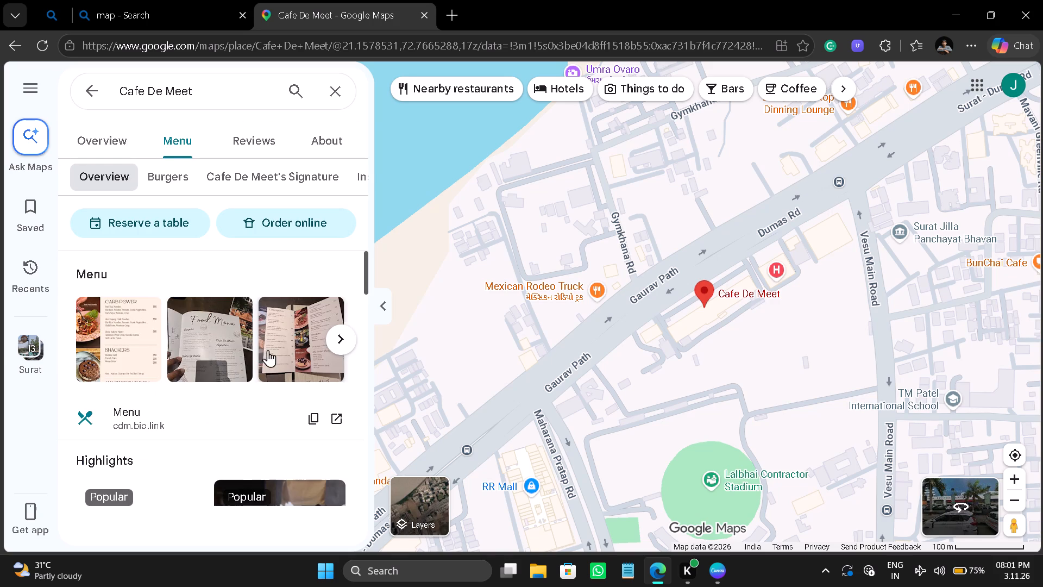
pyautogui.scroll(-2, 327, 301)
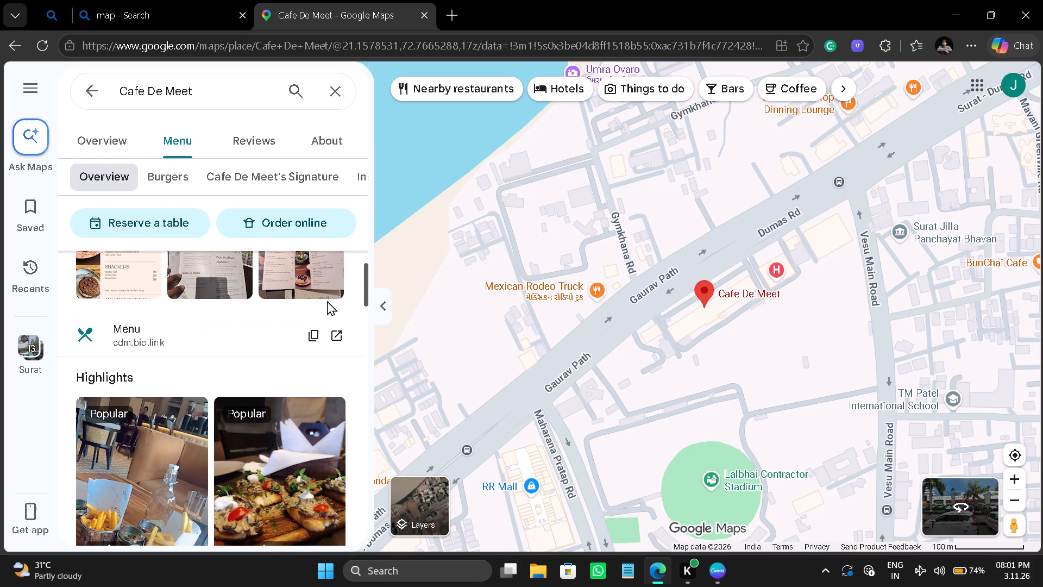
pyautogui.scroll(-2, 327, 301)
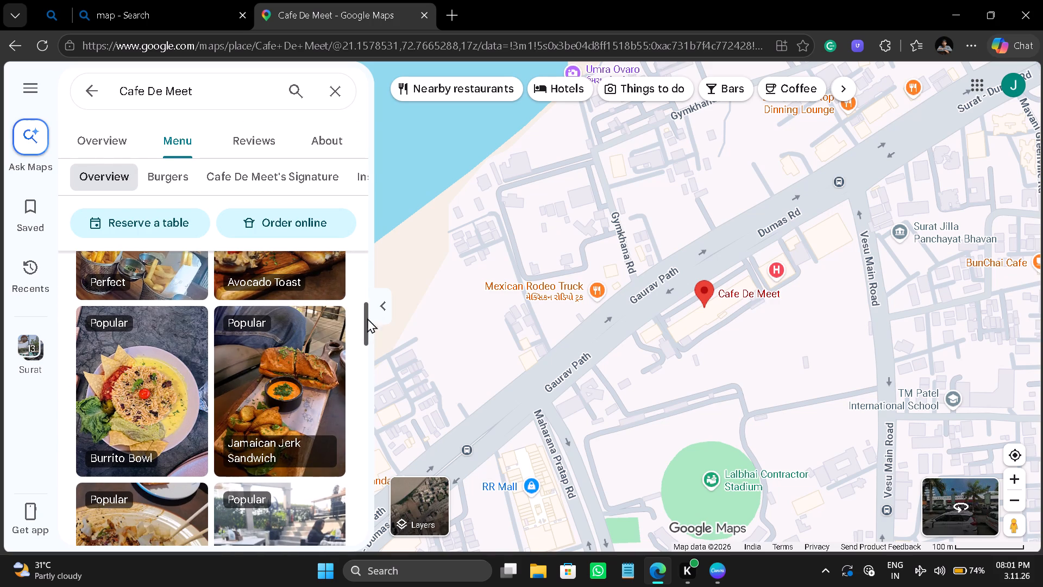
pyautogui.scroll(-1, 283, 338)
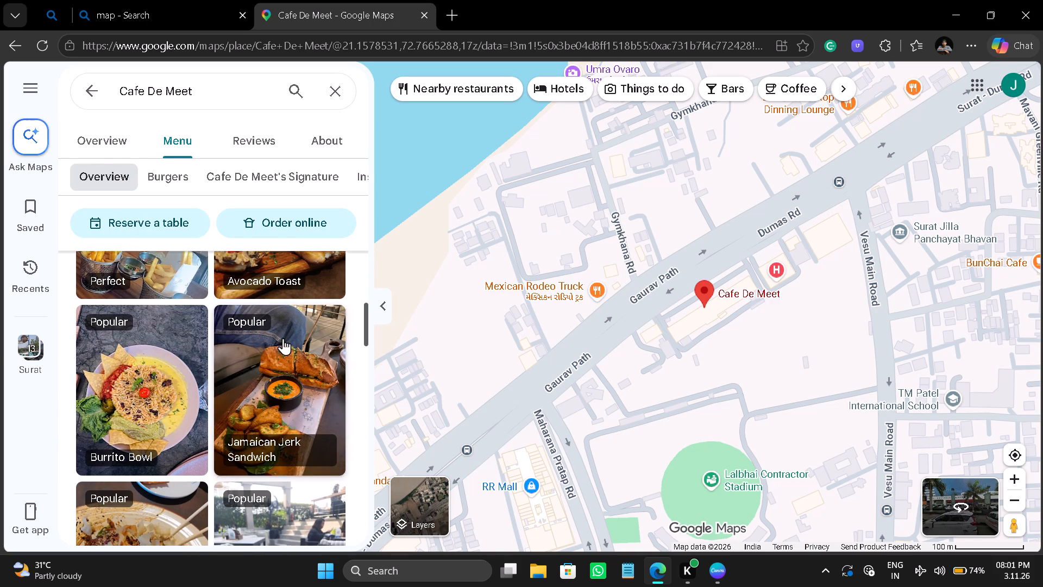
pyautogui.scroll(-7, 283, 338)
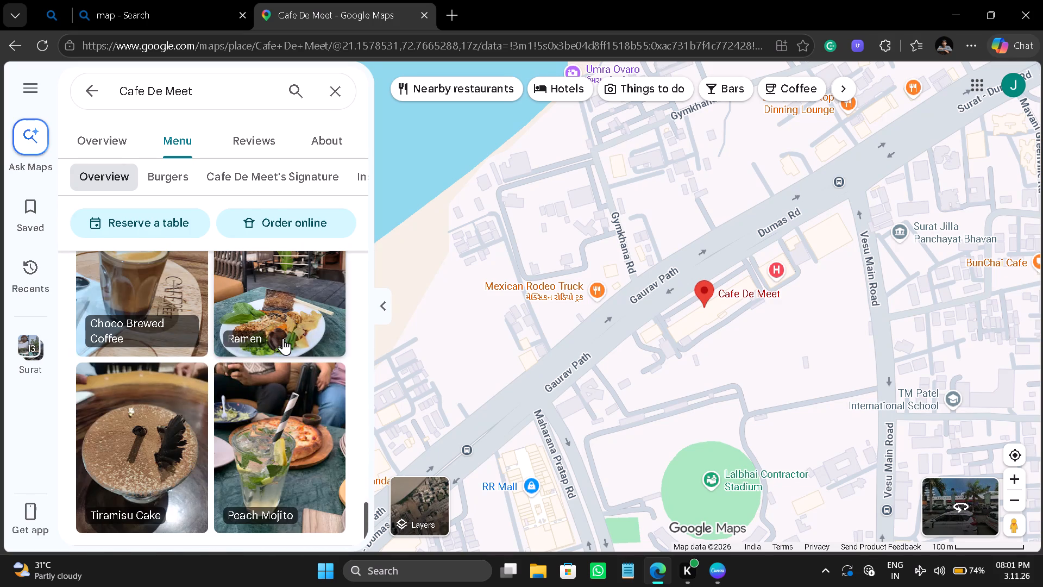
pyautogui.scroll(-2, 283, 338)
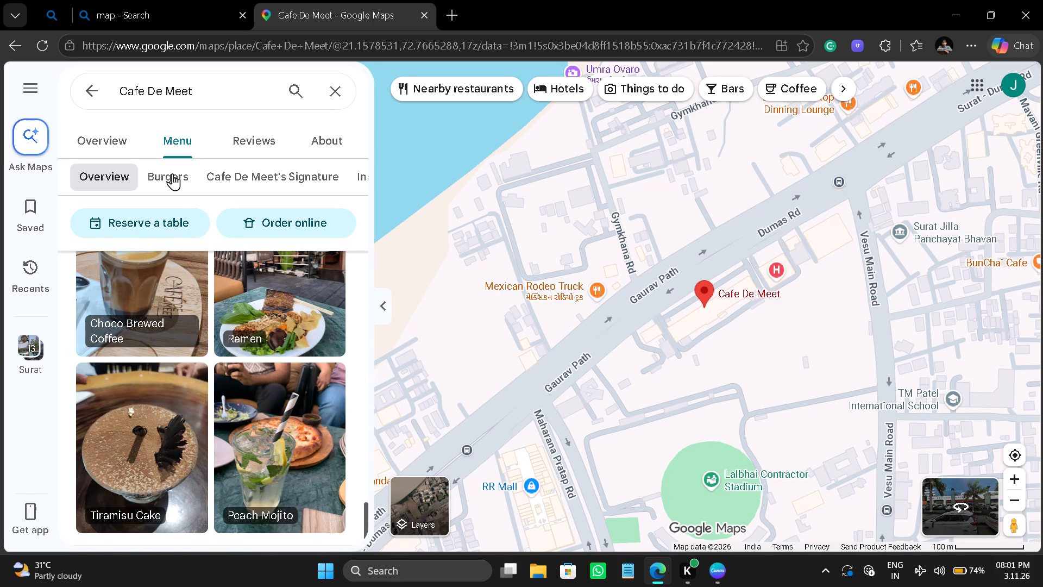
# Open the Burgers section of the menu and copy all its items with descriptions and prices, from The Old School Burger to King Cheesy Burger.
pyautogui.click(172, 173)
pyautogui.hscroll(1, 207, 332)
pyautogui.scroll(1, 207, 332)
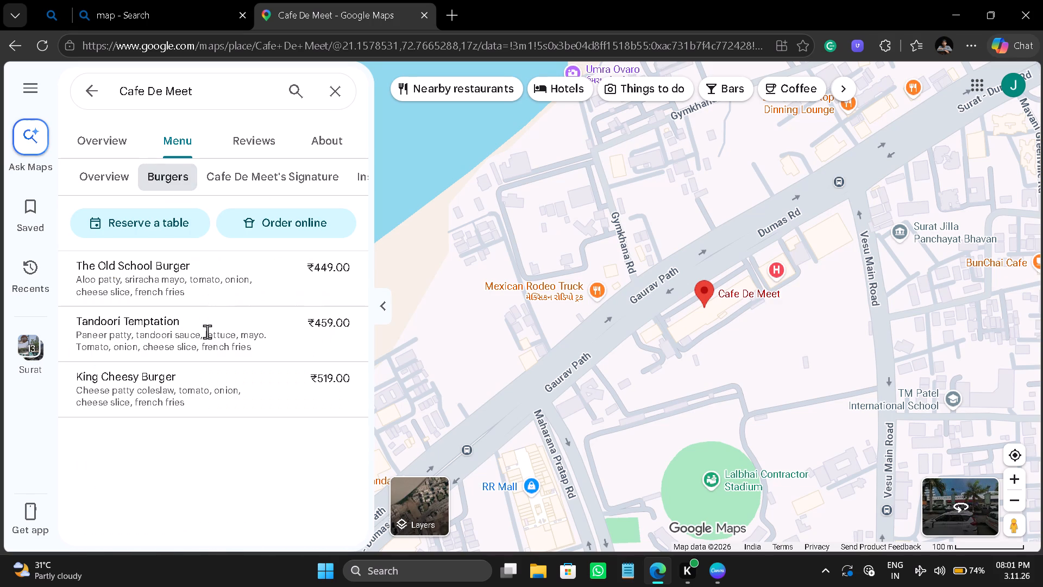
pyautogui.scroll(1, 207, 332)
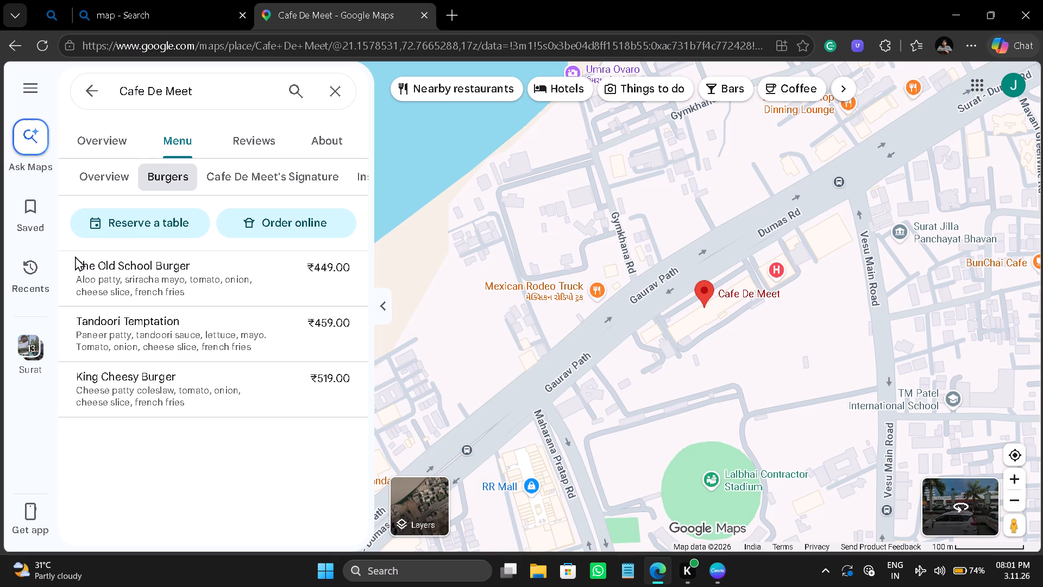
pyautogui.click(74, 264)
pyautogui.moveTo(74, 264); pyautogui.dragTo(254, 393)
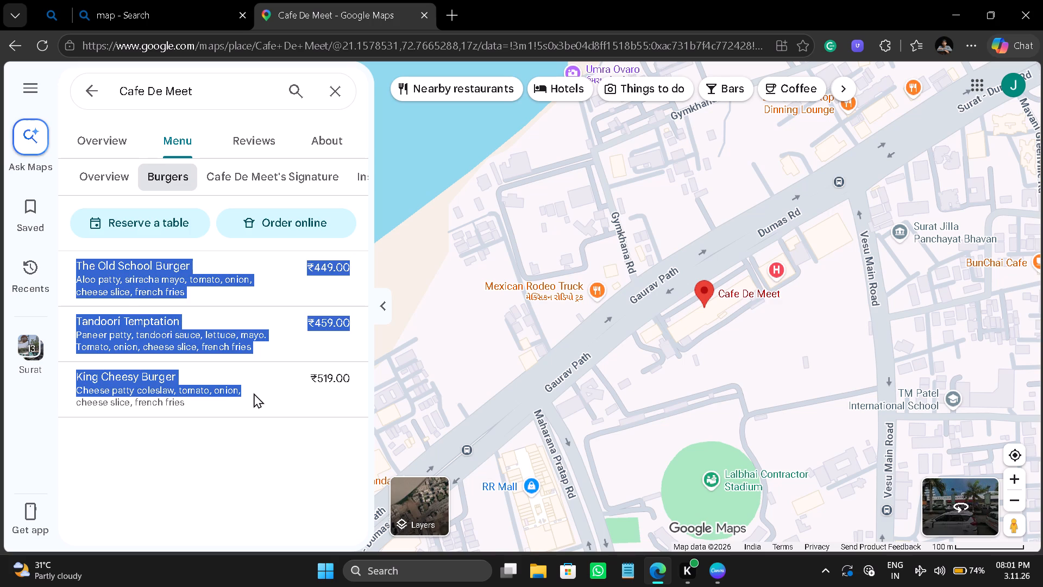
pyautogui.moveTo(254, 393); pyautogui.dragTo(347, 379)
pyautogui.hotkey('ctrl', 'c')
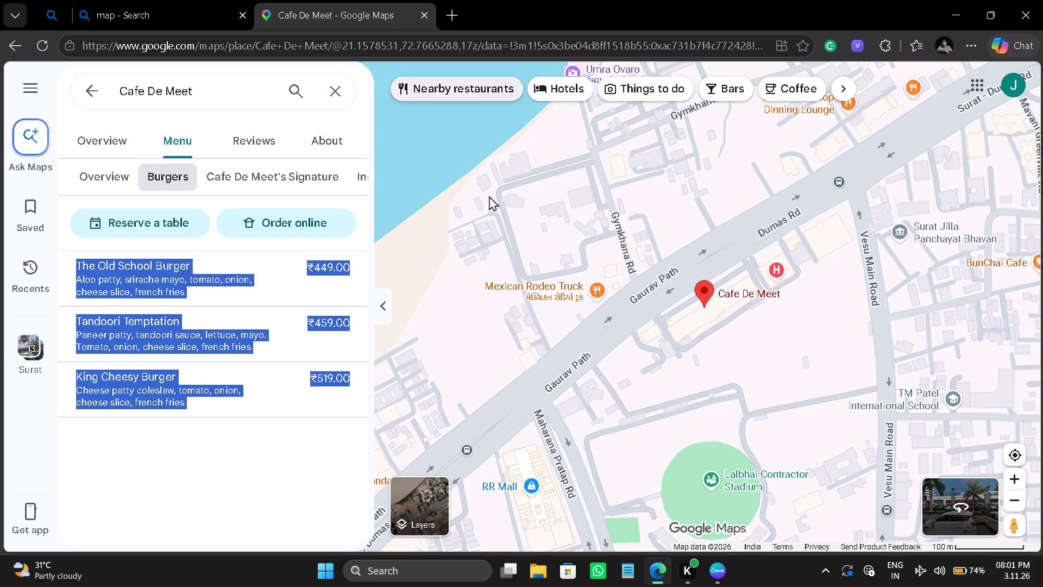
# Switch to Notepad and create a new blank note.
pyautogui.click(626, 571)
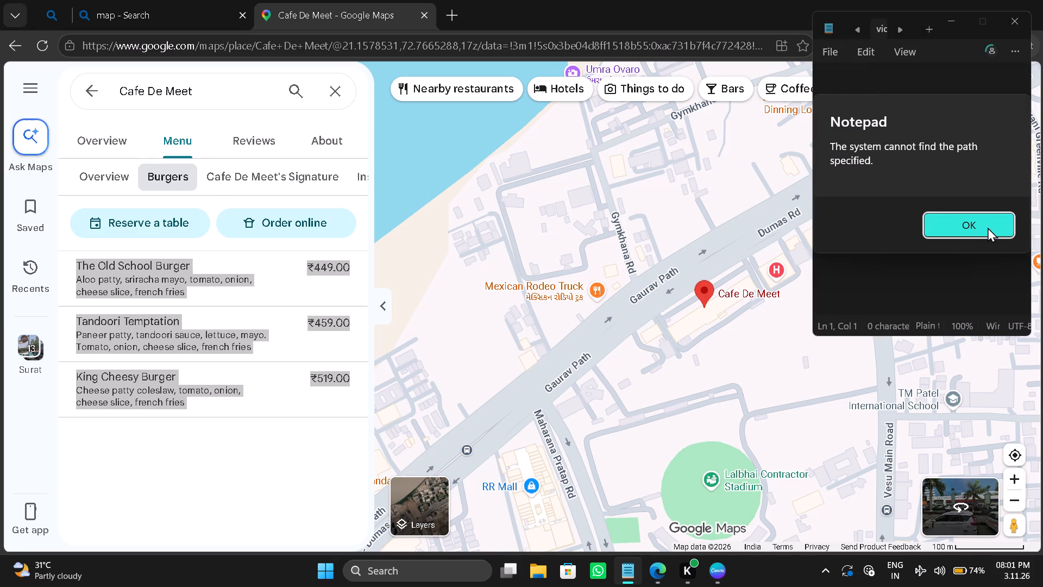
pyautogui.click(990, 228)
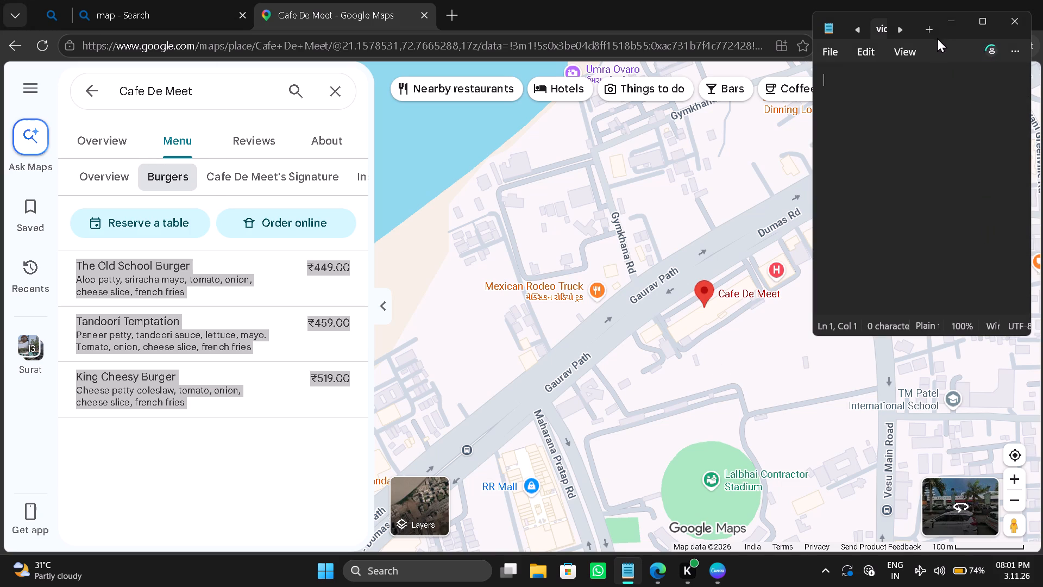
pyautogui.click(927, 26)
pyautogui.click(926, 30)
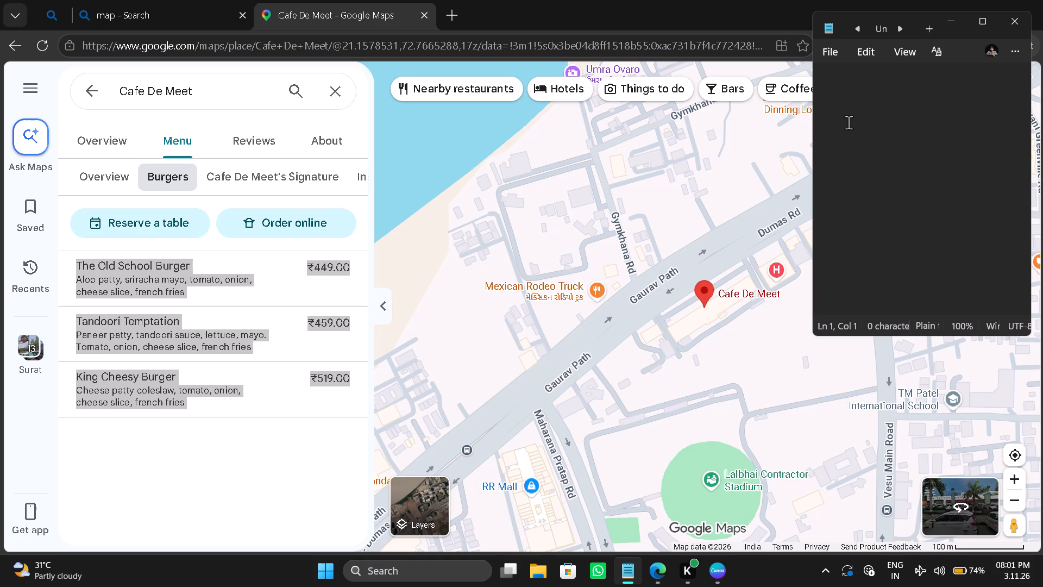
# Enter the heading "Burgers" and paste the copied burger items beneath it, leaving blank lines after the list.
pyautogui.press('u')
pyautogui.write('rger')
pyautogui.write('s')
pyautogui.press('space')
pyautogui.press('Return')
pyautogui.press('Return')
pyautogui.hotkey('ctrl', 'v')
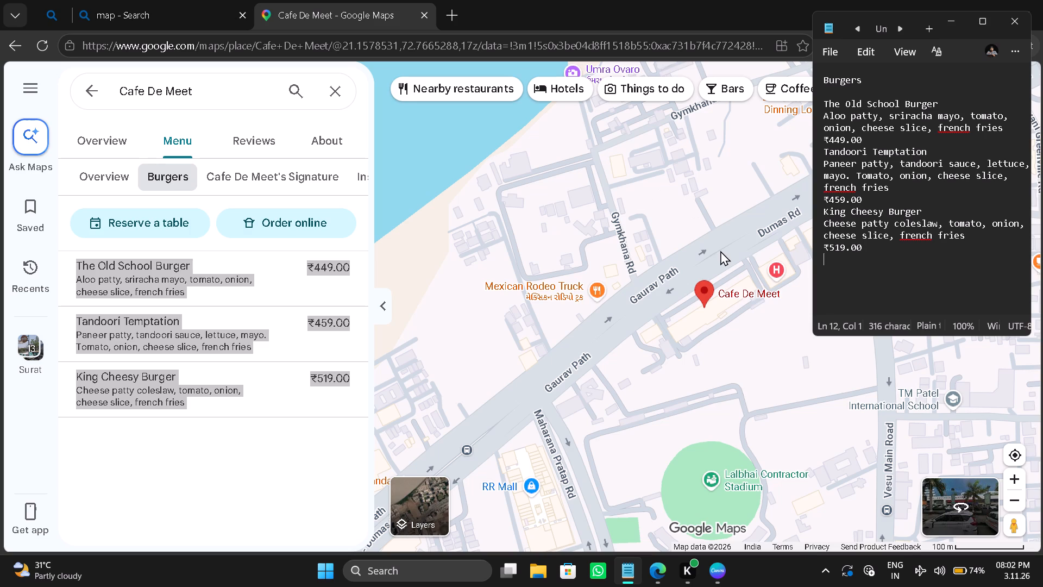
pyautogui.press('Return')
pyautogui.press('Return')
# In Microsoft Edge, open the Cafe De Meet's Signature section and copy all its items, from Spicy Peri Peri Wrap to Hummus Bowl.
pyautogui.click(274, 182)
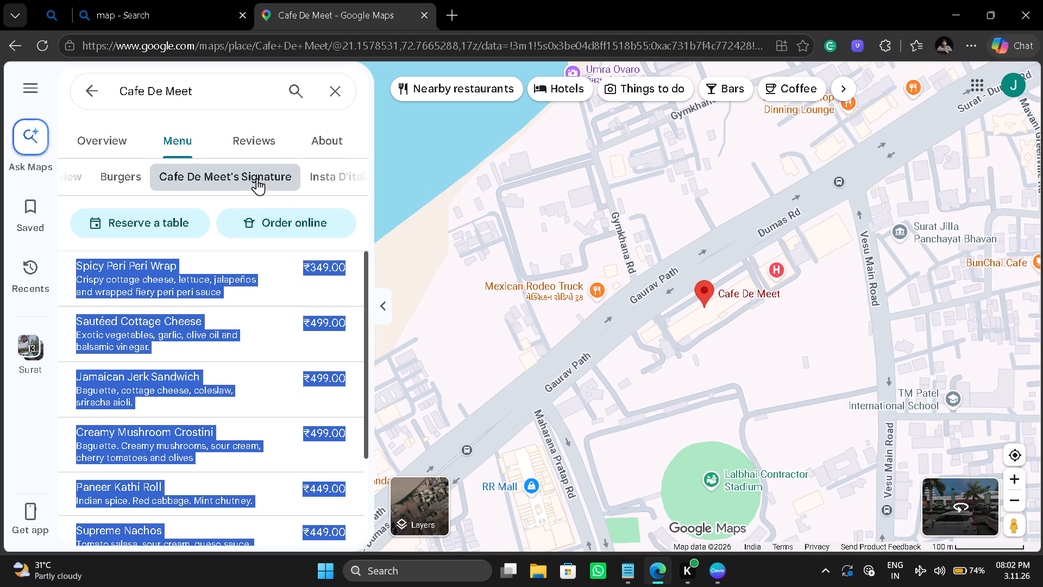
pyautogui.scroll(-1, 243, 207)
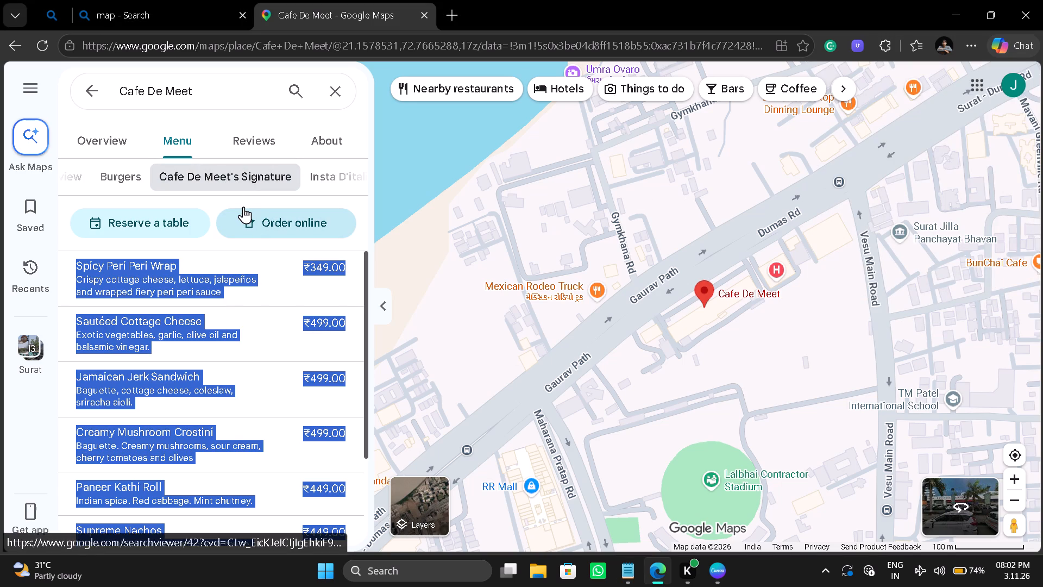
pyautogui.scroll(-1, 243, 207)
pyautogui.scroll(-5, 229, 421)
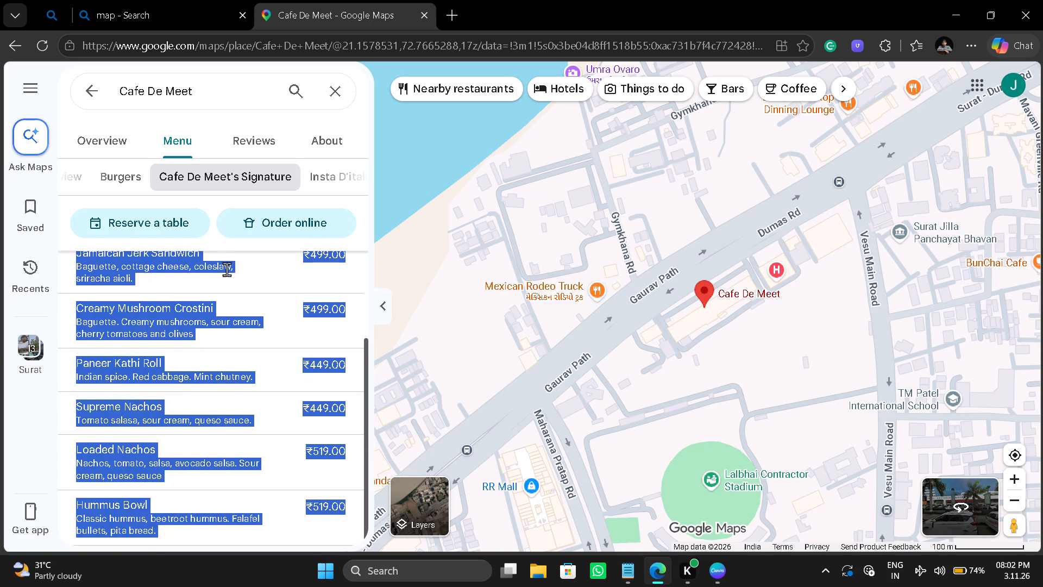
pyautogui.doubleClick(174, 168)
pyautogui.moveTo(174, 168); pyautogui.dragTo(215, 179)
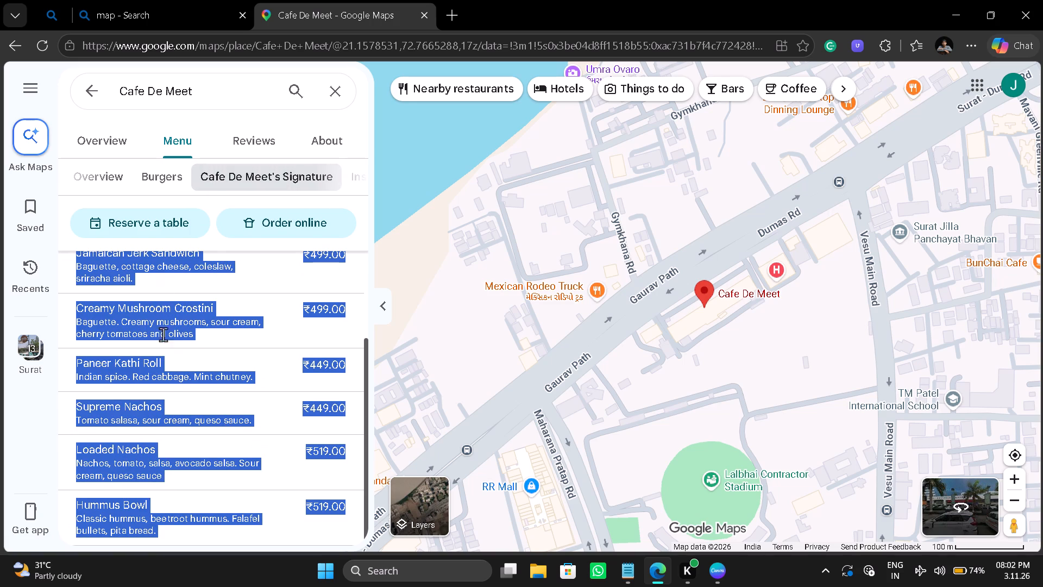
pyautogui.scroll(3, 164, 365)
pyautogui.hotkey('ctrl', 'c')
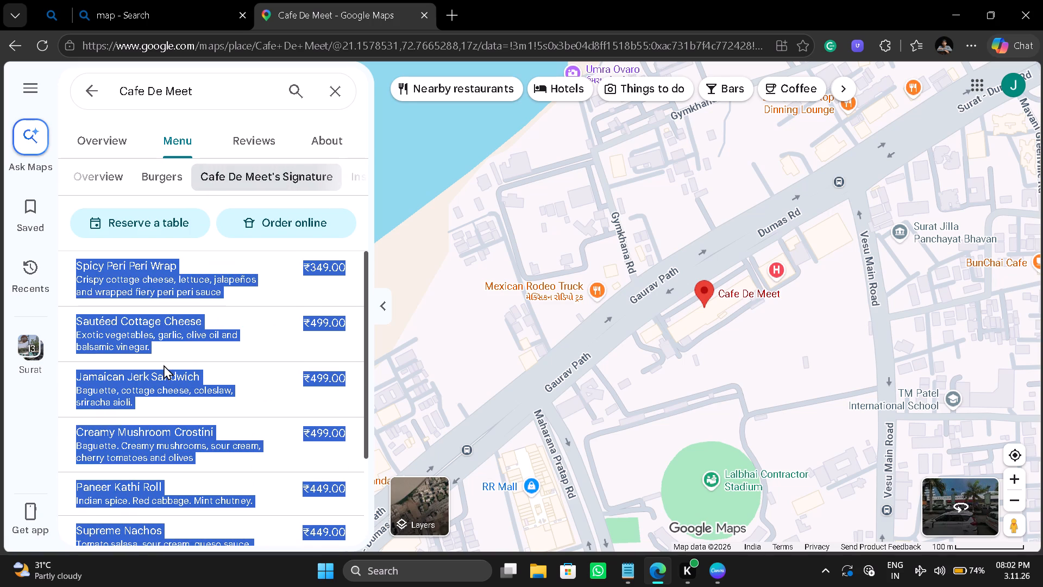
# Return to Notepad and arrange it side by side with the Microsoft Edge window.
pyautogui.click(634, 573)
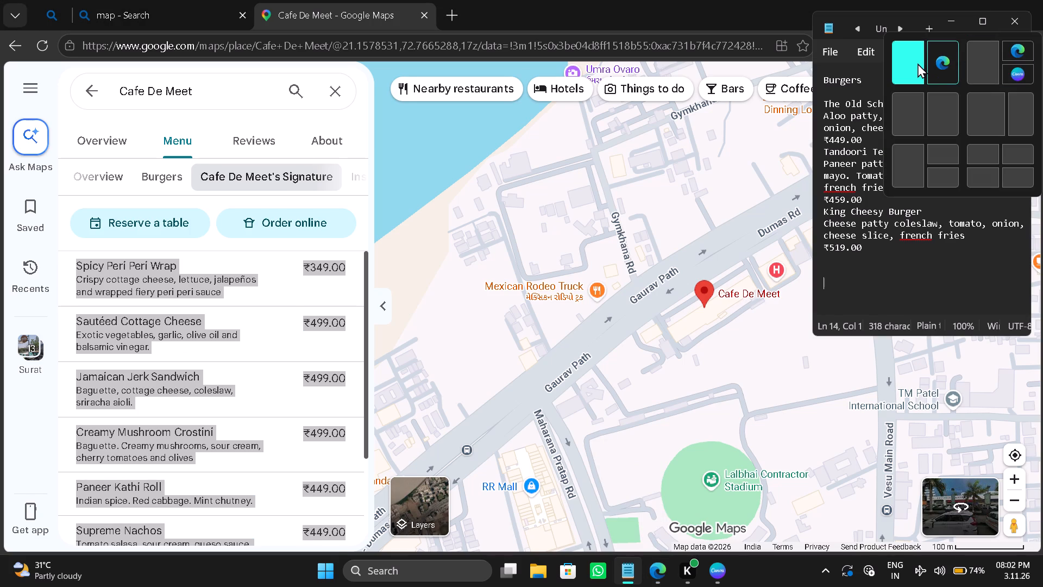
pyautogui.click(944, 77)
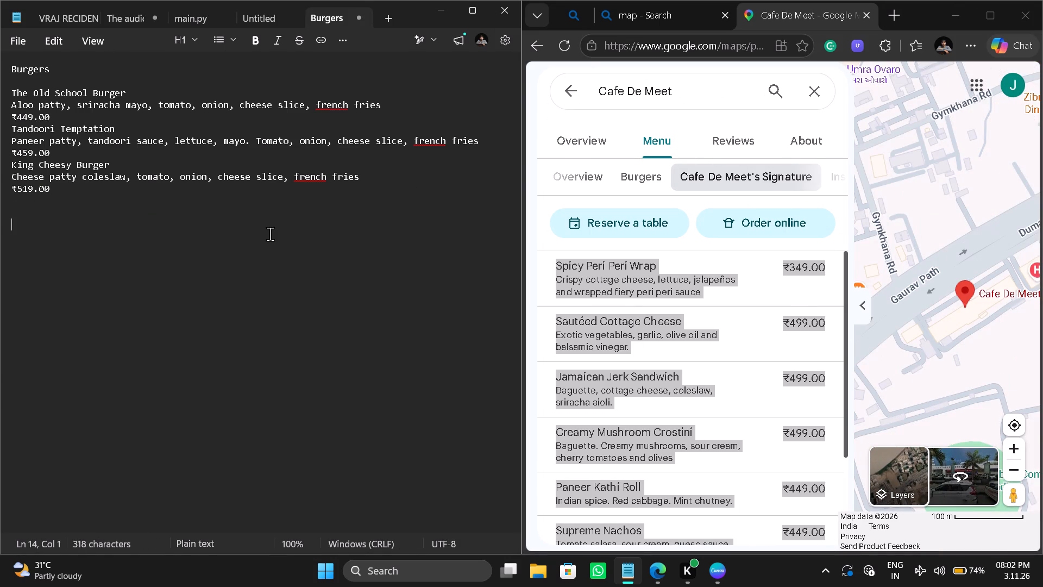
# Paste the copied signature dishes with descriptions and prices below the burger list.
pyautogui.hotkey('ctrl', 'v')
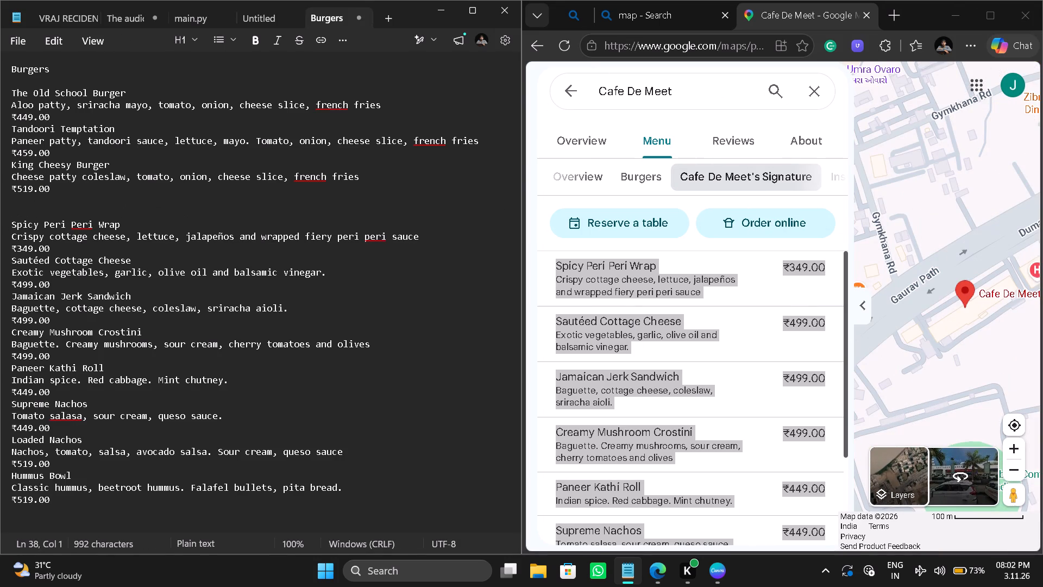
# Insert an empty line directly above the Spicy Peri Peri Wrap entry in the note.
pyautogui.click(8, 221)
pyautogui.click(11, 223)
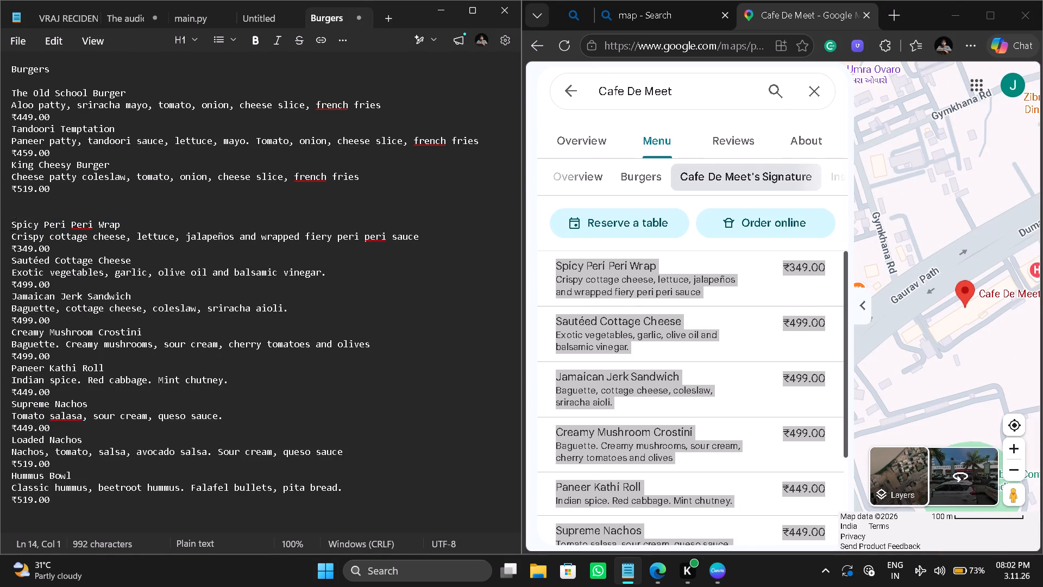
pyautogui.press('Return')
pyautogui.press('Up')
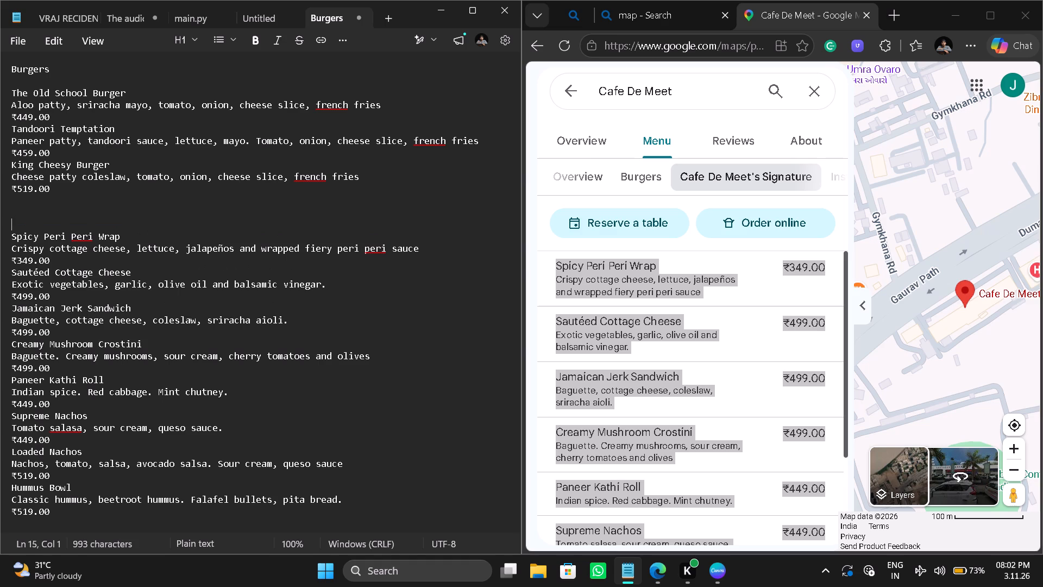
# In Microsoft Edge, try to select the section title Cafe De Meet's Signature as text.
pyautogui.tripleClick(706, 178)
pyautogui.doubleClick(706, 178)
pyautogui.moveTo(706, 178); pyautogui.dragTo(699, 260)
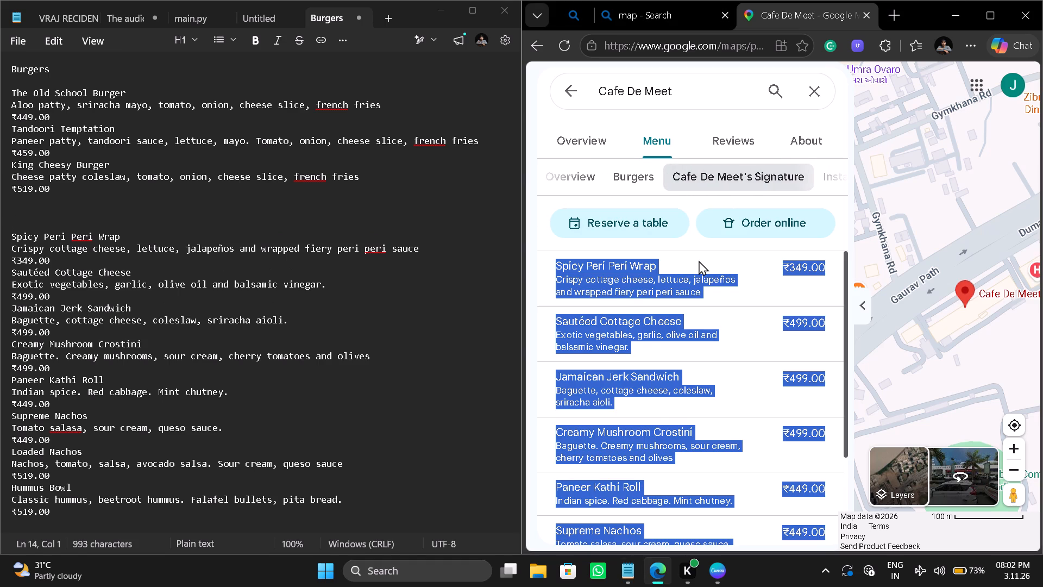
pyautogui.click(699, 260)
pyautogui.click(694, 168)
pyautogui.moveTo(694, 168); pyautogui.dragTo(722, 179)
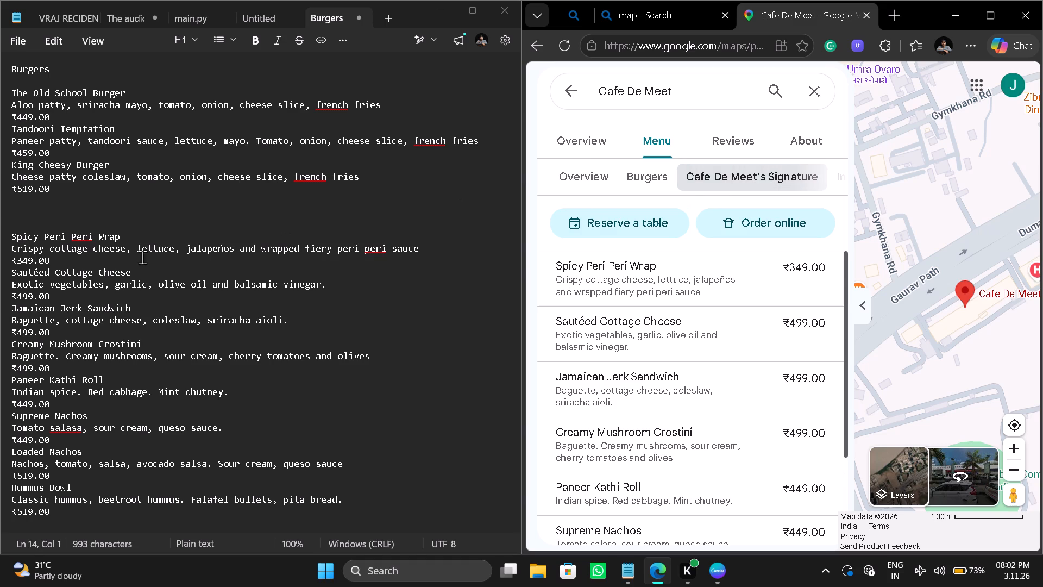
# In Notepad, enter the heading "cafe De meets signature" on the empty line above Spicy Peri Peri Wrap.
pyautogui.click(23, 217)
pyautogui.press('Down')
pyautogui.write('cafe')
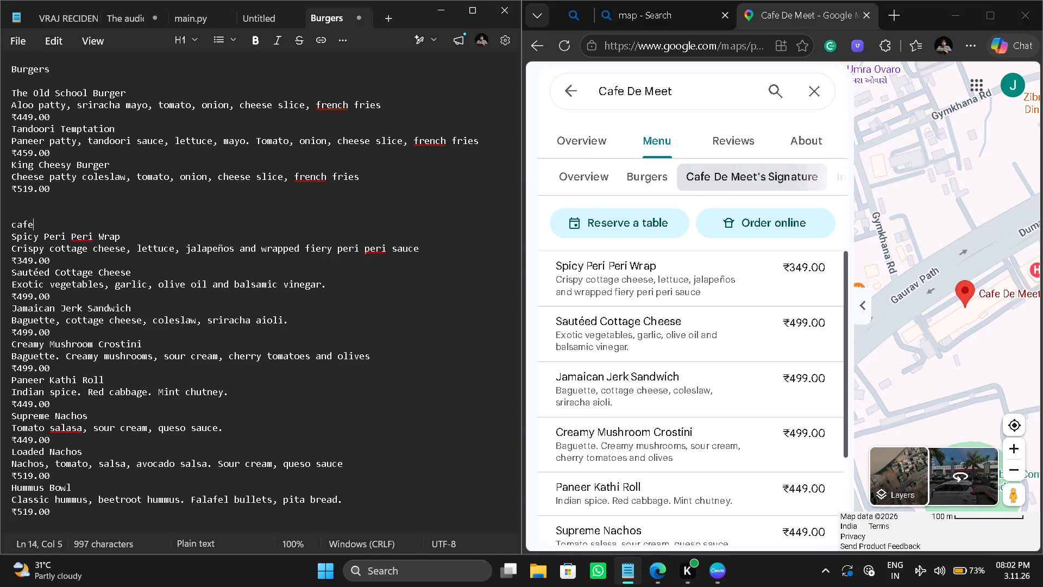
pyautogui.press('space')
pyautogui.press('space')
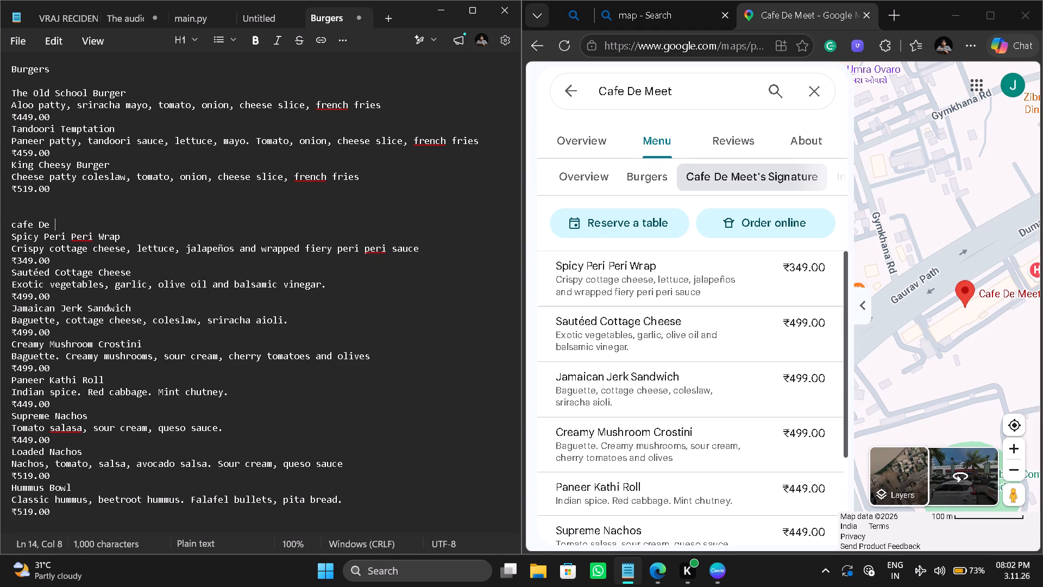
pyautogui.write('mee')
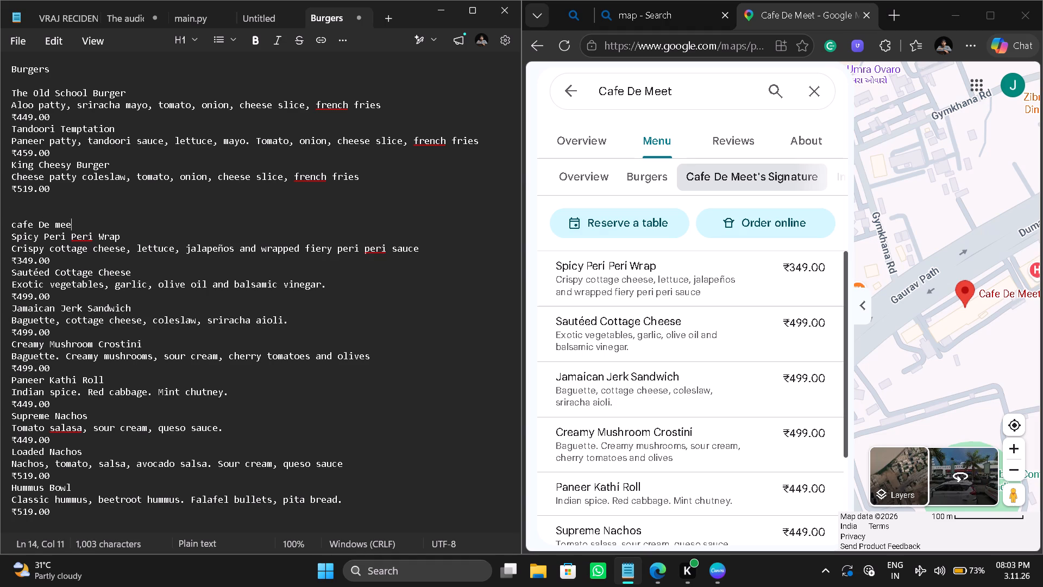
pyautogui.write('ts')
pyautogui.press('space')
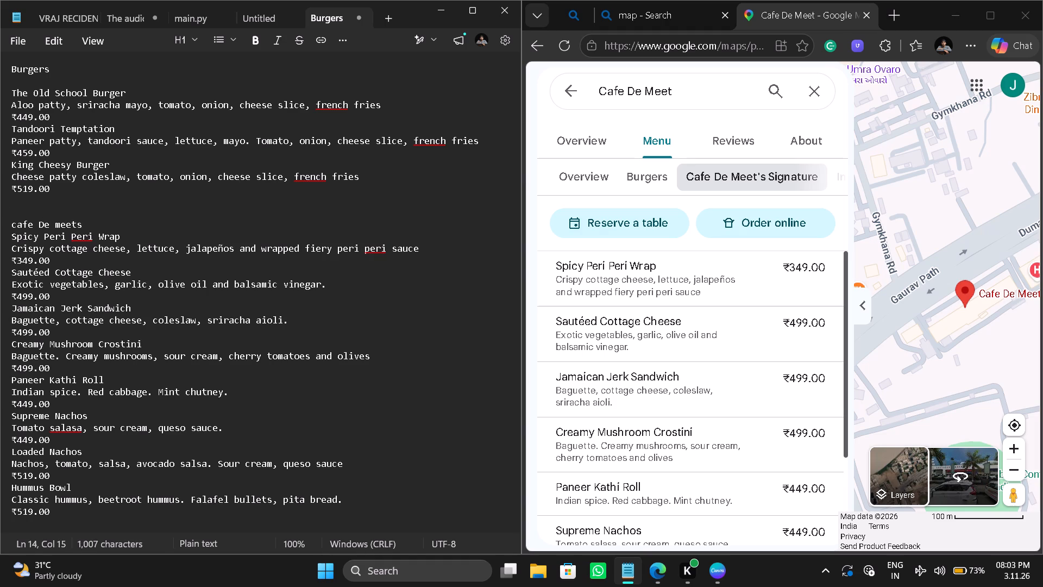
pyautogui.write('sig')
pyautogui.write('nature')
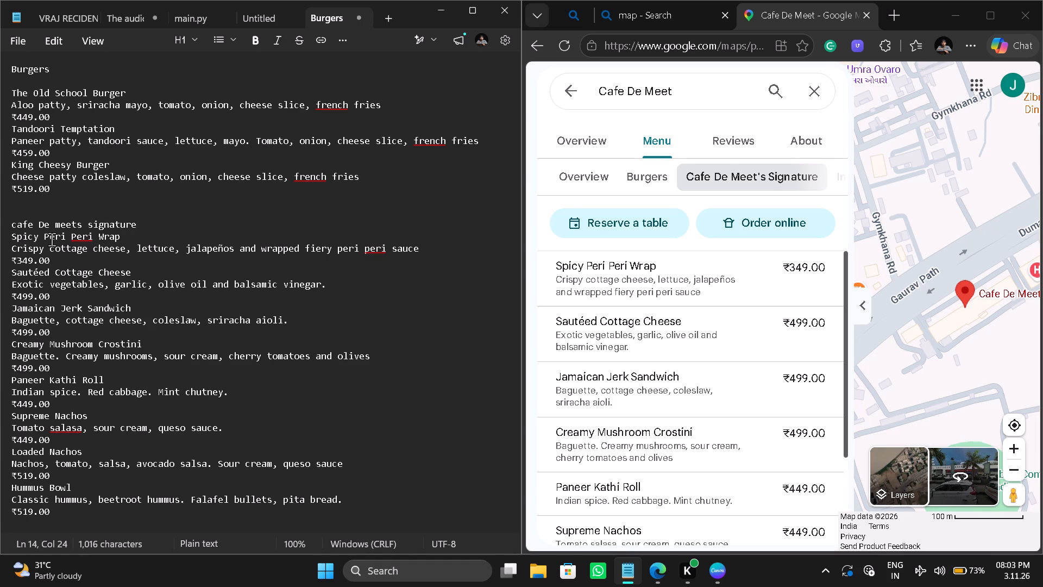
# In Microsoft Edge, open the Insta D'italia section of the cafe's menu.
pyautogui.hscroll(-2, 738, 170)
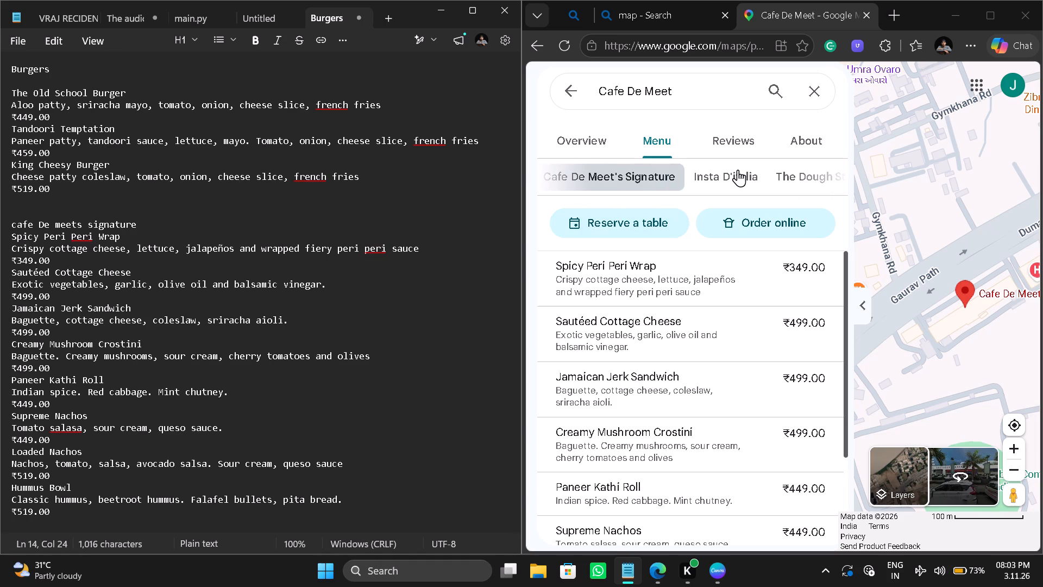
pyautogui.click(734, 170)
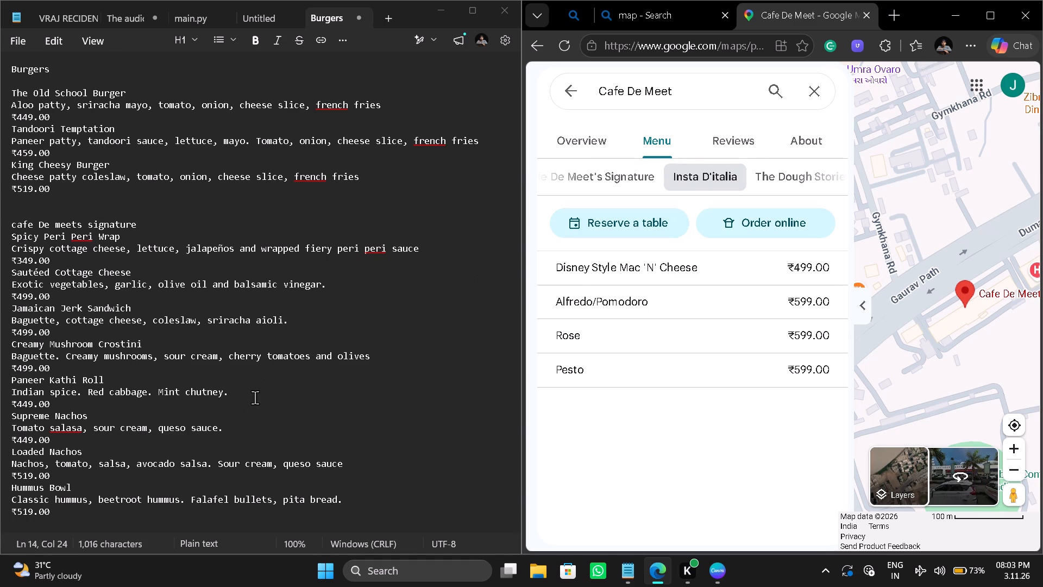
# In Notepad, add four blank lines after the Hummus Bowl price and one beneath the "cafe De meets signature" heading.
pyautogui.click(96, 515)
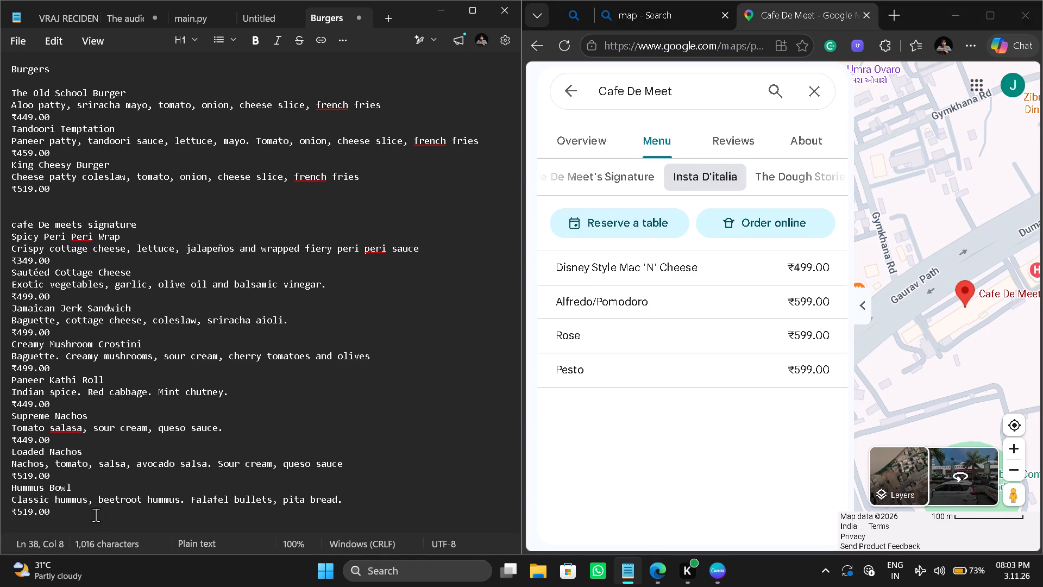
pyautogui.press('Return')
pyautogui.press('Return')
pyautogui.press('Return')
pyautogui.press('Return')
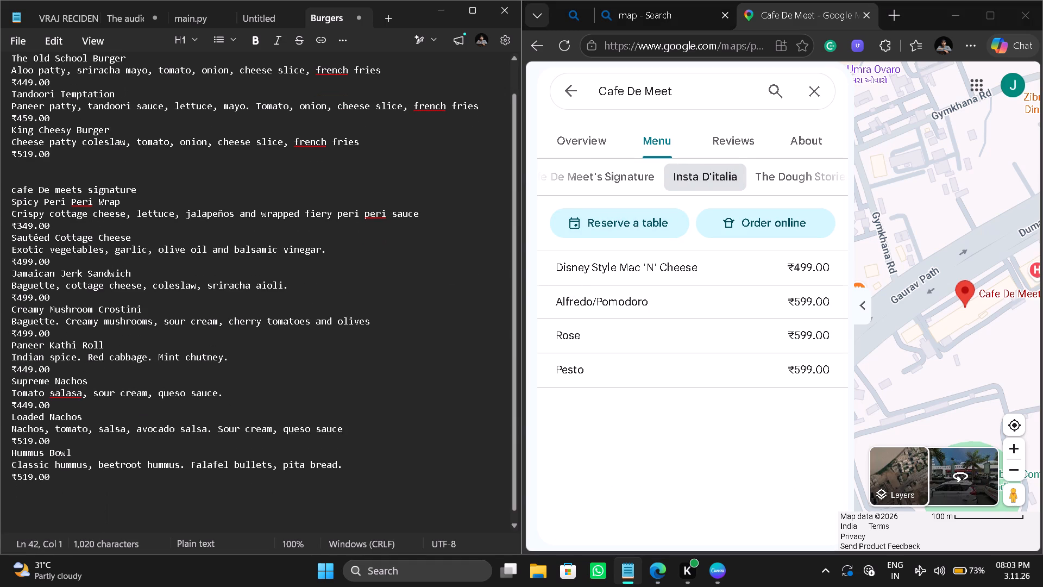
pyautogui.click(155, 190)
pyautogui.press('Return')
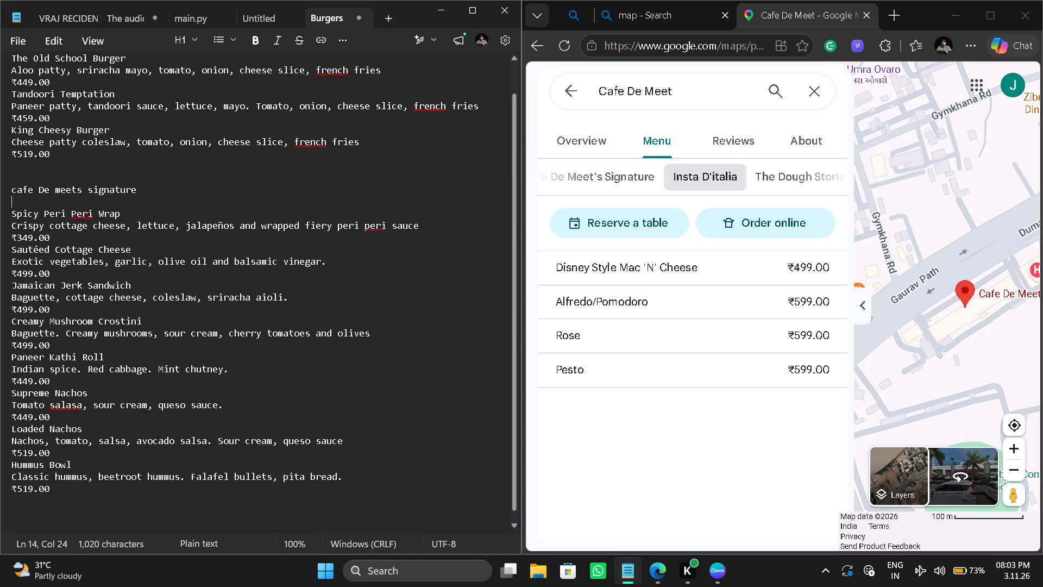
pyautogui.scroll(2, 194, 103)
pyautogui.scroll(-2, 220, 192)
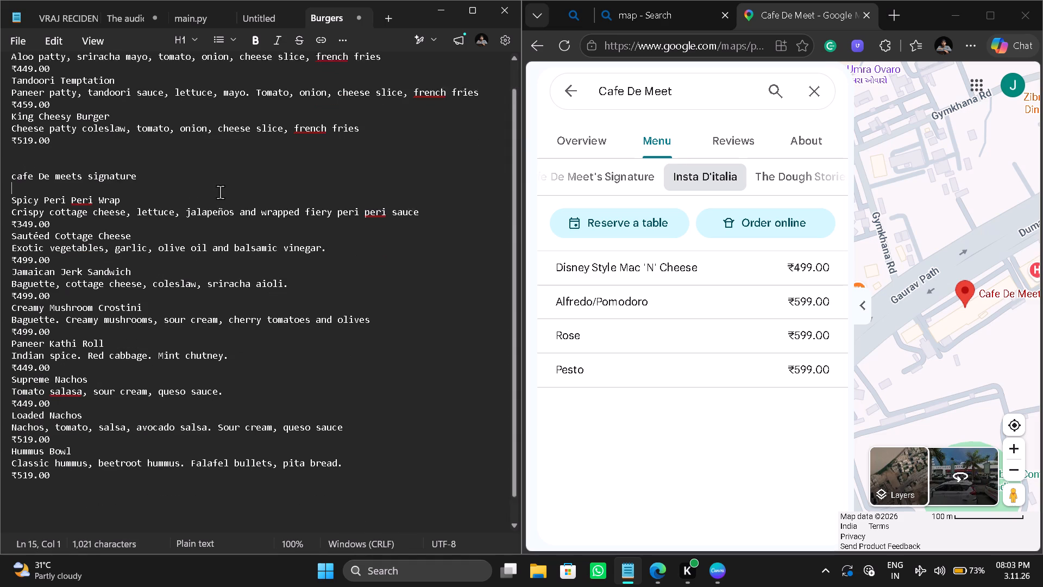
# Enter the heading "insta D'italia" below the signature list, with a blank line above it and empty lines beneath.
pyautogui.click(67, 469)
pyautogui.press('Return')
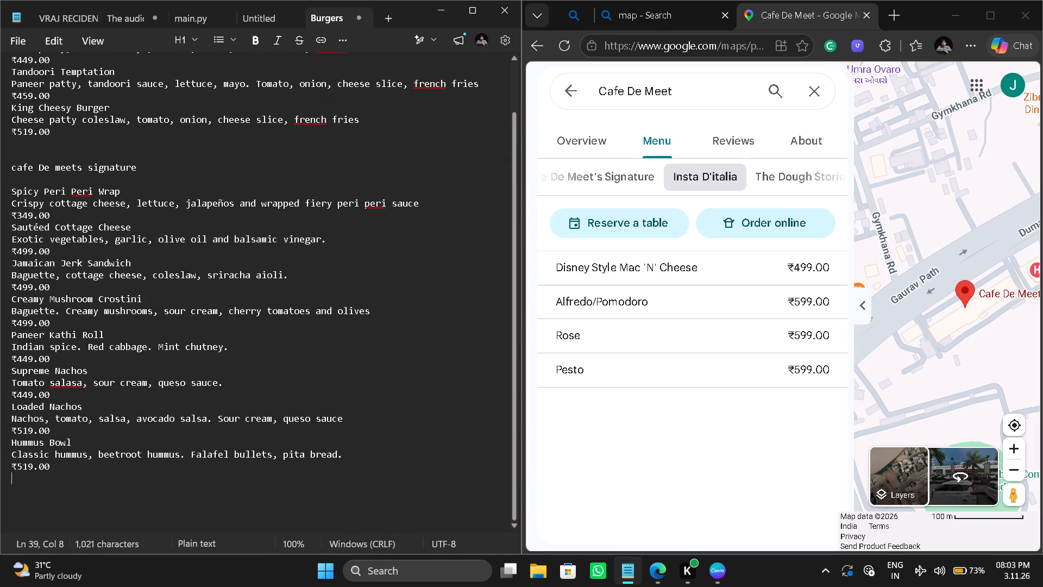
pyautogui.press('Return')
pyautogui.write('in')
pyautogui.write('sta')
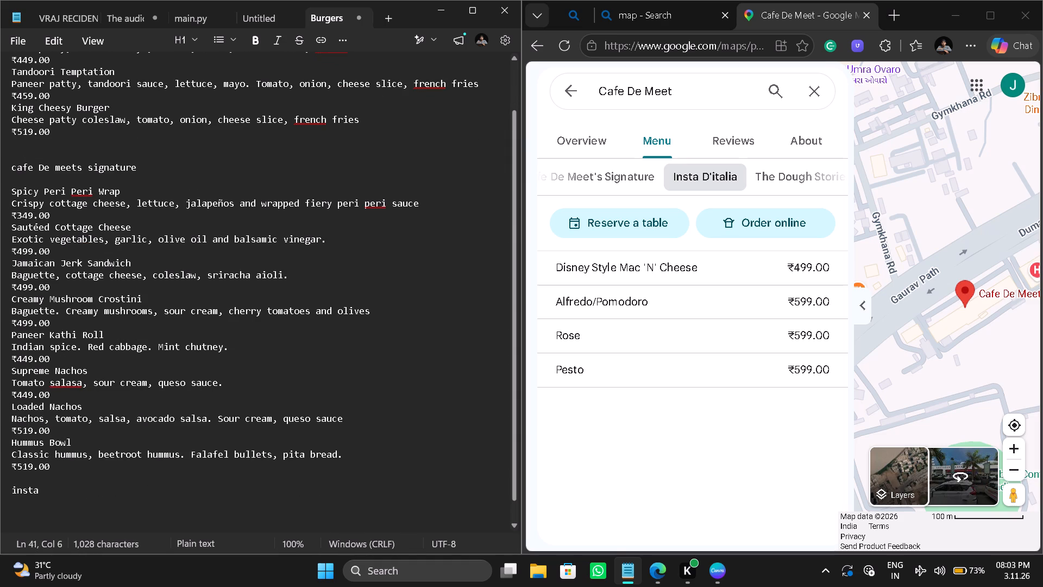
pyautogui.press('space')
pyautogui.press("'")
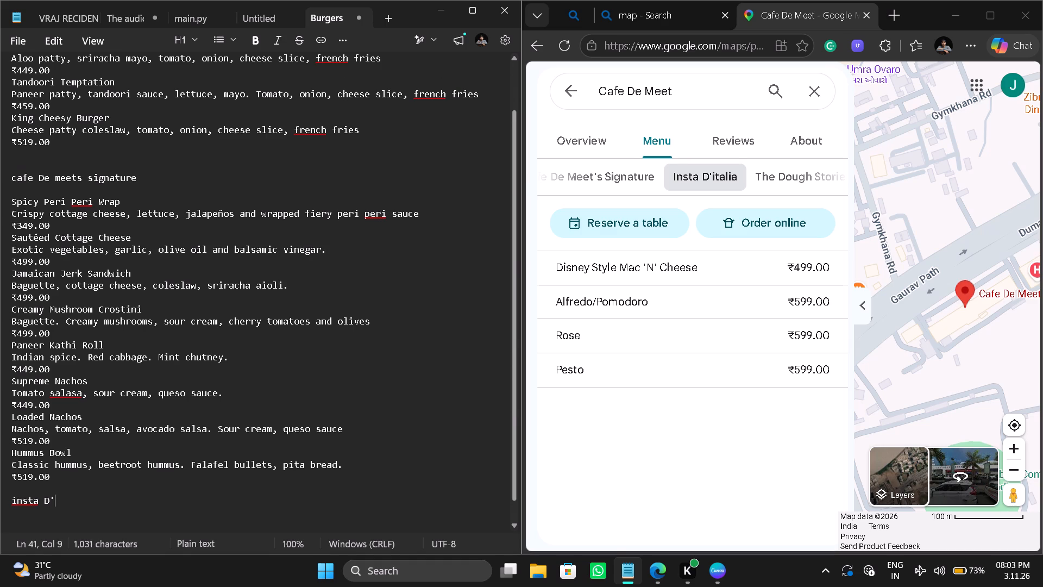
pyautogui.write('ui')
pyautogui.press('BackSpace')
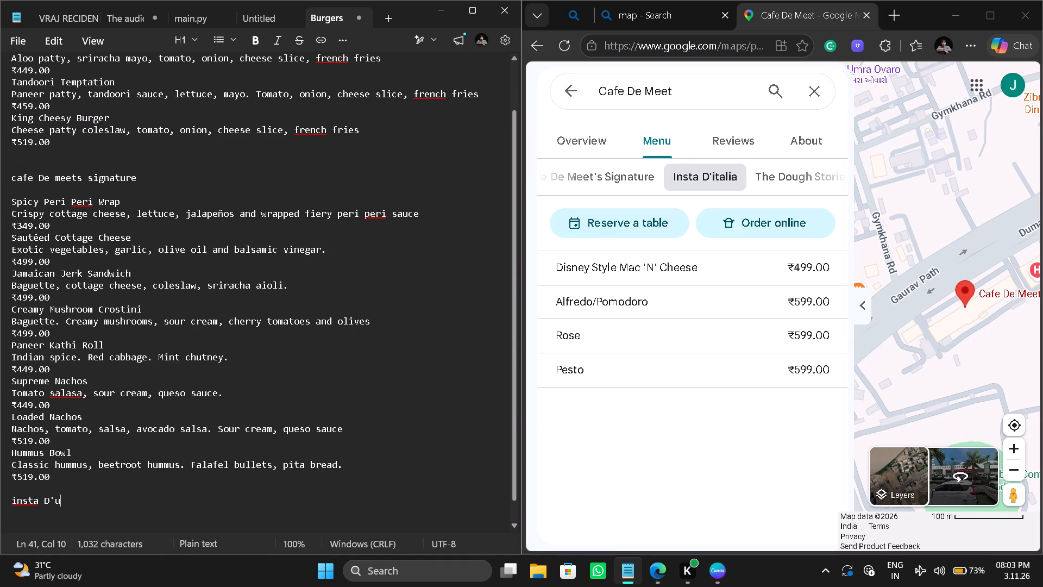
pyautogui.press('BackSpace')
pyautogui.write('ita')
pyautogui.write('lia')
pyautogui.press('Return')
pyautogui.press('Return')
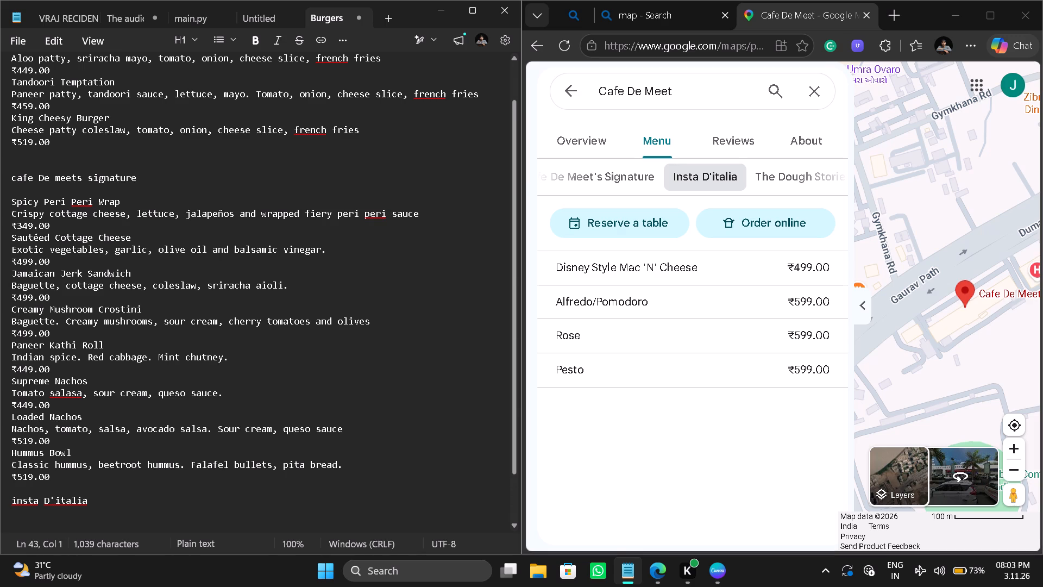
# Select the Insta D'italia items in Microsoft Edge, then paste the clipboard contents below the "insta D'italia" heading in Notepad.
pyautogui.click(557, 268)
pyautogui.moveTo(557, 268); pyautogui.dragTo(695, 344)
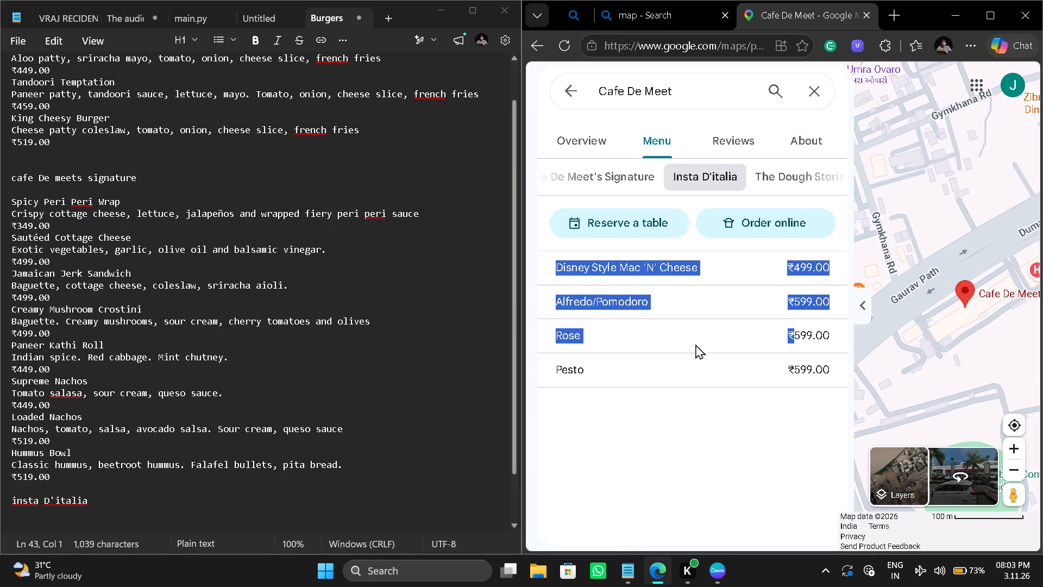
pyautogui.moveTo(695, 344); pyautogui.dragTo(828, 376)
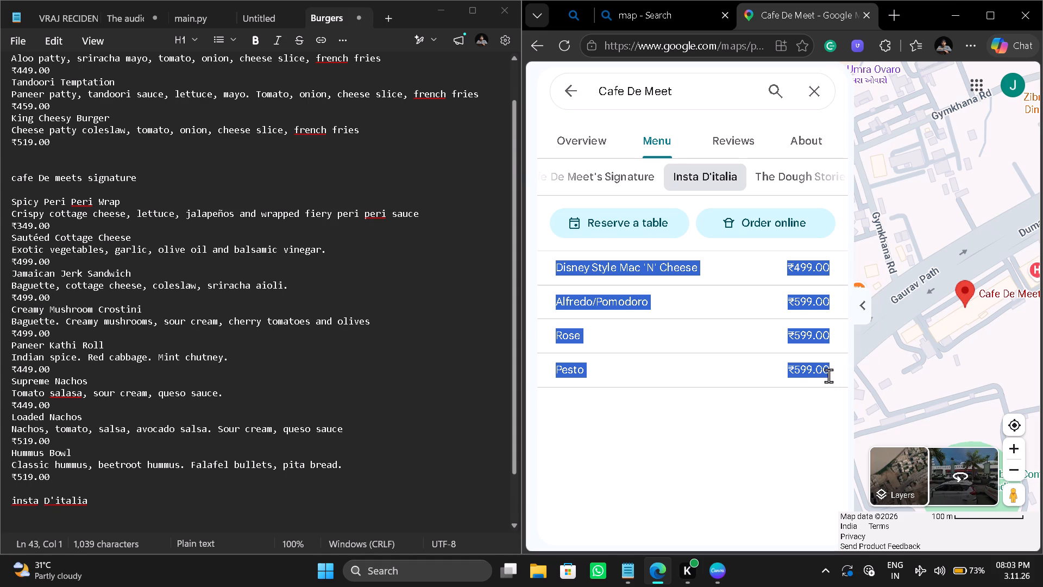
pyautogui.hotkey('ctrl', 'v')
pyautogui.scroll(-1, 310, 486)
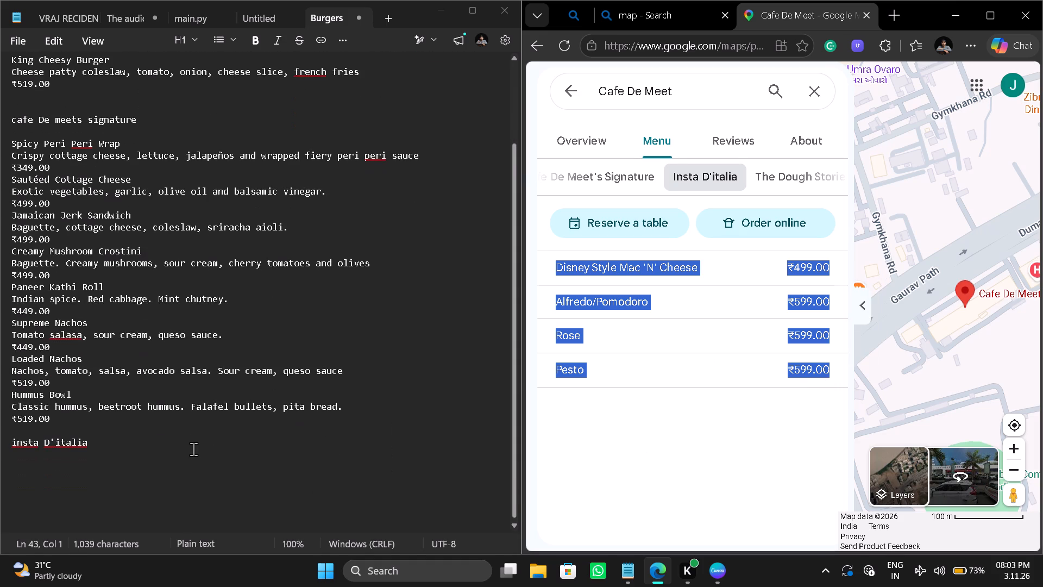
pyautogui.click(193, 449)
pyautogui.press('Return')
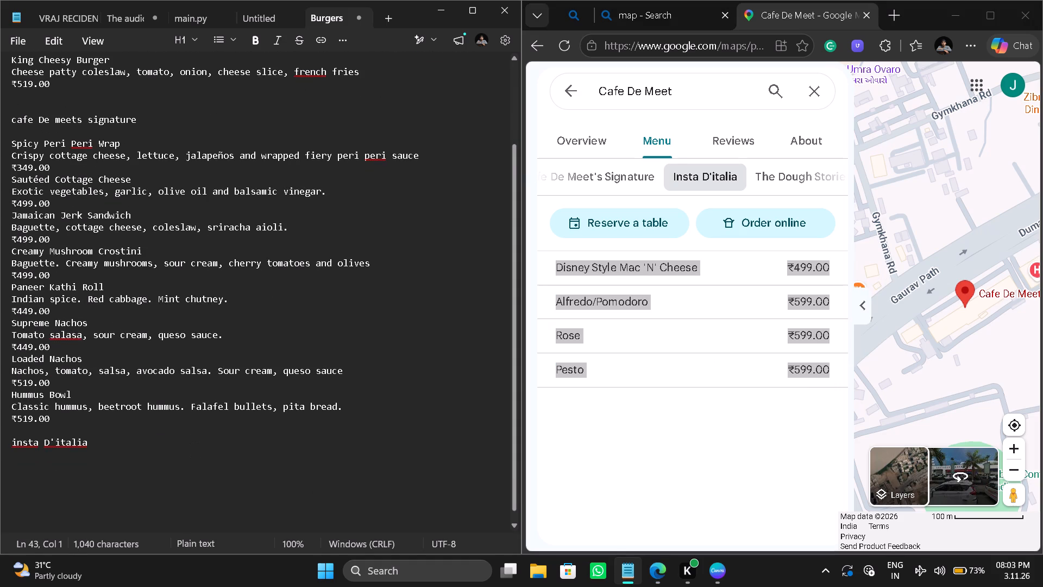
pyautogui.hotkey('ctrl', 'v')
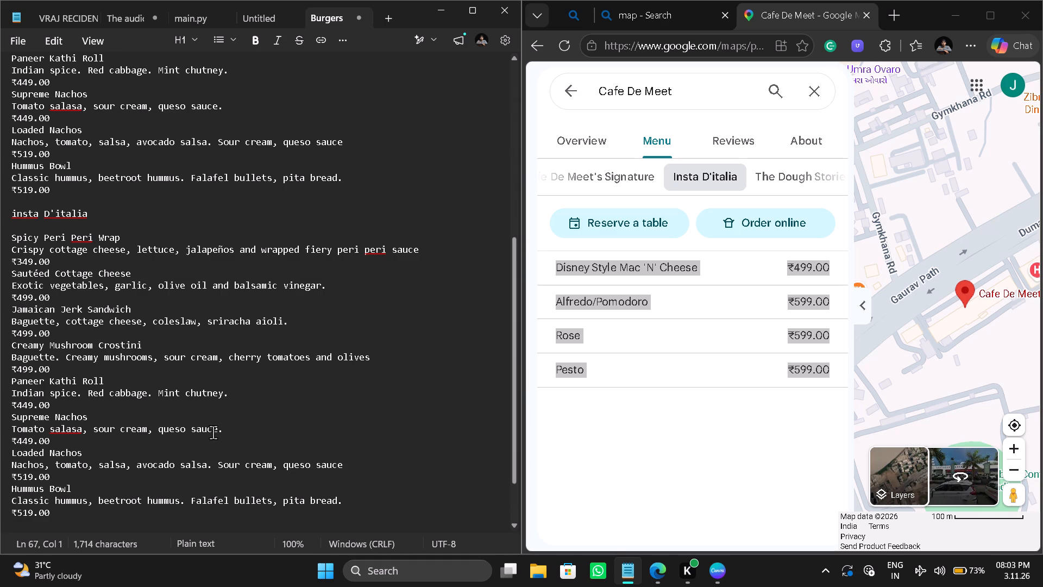
# In Microsoft Edge, copy all Insta D'italia items with their prices, from Disney Style Mac 'N' Cheese to Pesto.
pyautogui.click(559, 267)
pyautogui.moveTo(559, 267); pyautogui.dragTo(824, 365)
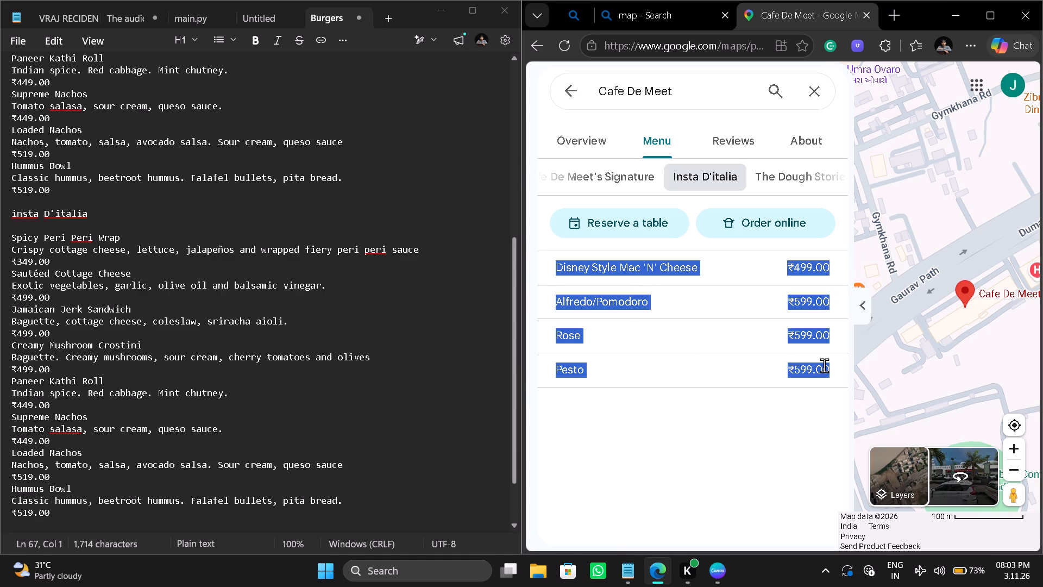
pyautogui.hotkey('ctrl', 'c')
pyautogui.hotkey('ctrl', 'c')
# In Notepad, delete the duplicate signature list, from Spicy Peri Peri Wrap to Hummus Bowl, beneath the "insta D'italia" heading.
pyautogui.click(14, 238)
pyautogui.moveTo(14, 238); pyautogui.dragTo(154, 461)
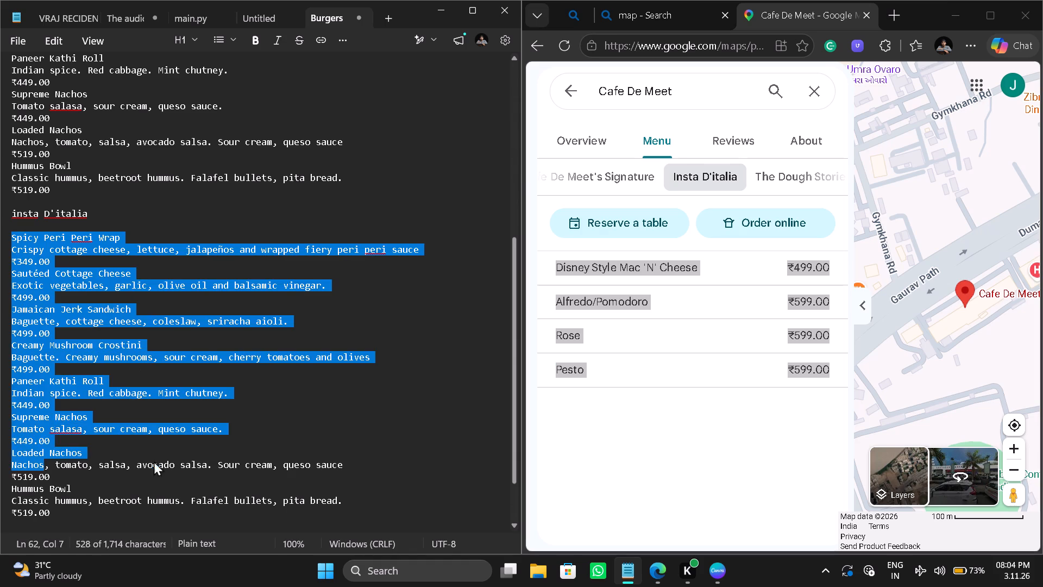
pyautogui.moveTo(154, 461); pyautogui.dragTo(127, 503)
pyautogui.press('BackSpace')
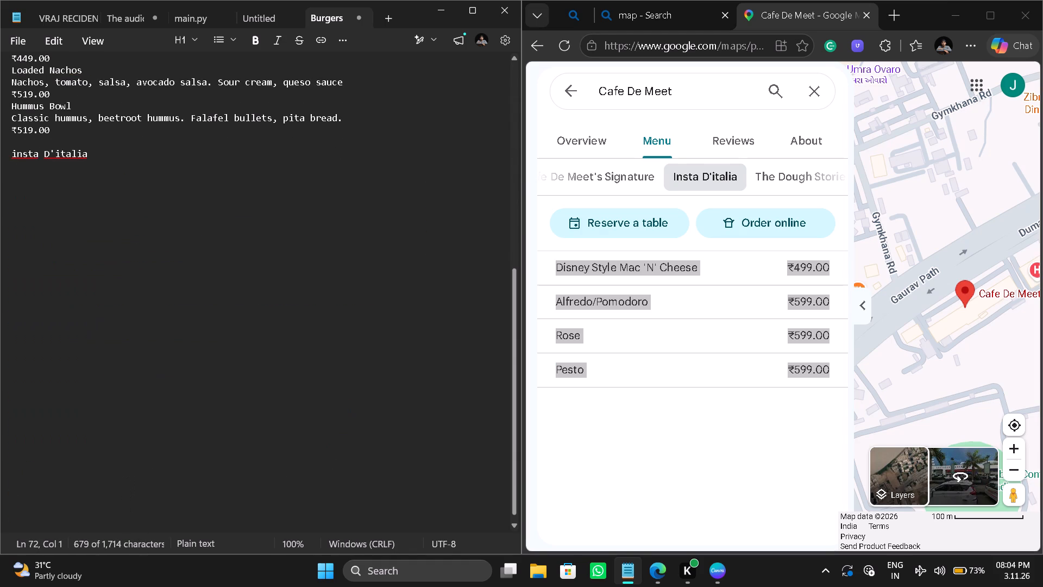
# Paste the copied Insta D'italia items and prices beneath the "insta D'italia" heading in Notepad.
pyautogui.hotkey('ctrl', 'v')
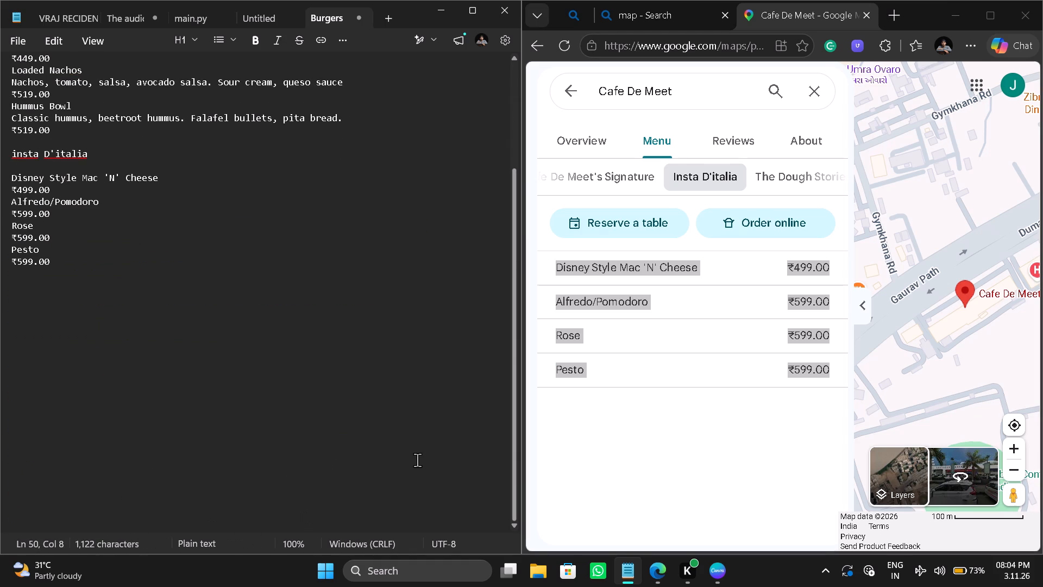
# Show The Dough Stories menu section in Microsoft Edge, then add the heading "The Dough Stories" below the Pesto entry in Notepad, after a blank line.
pyautogui.click(805, 173)
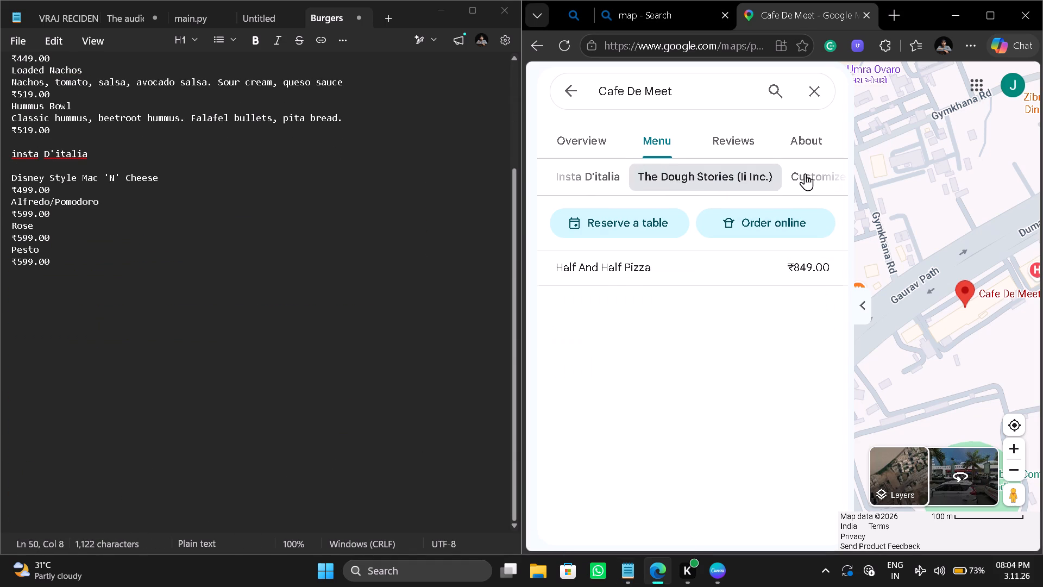
pyautogui.click(120, 277)
pyautogui.press('Return')
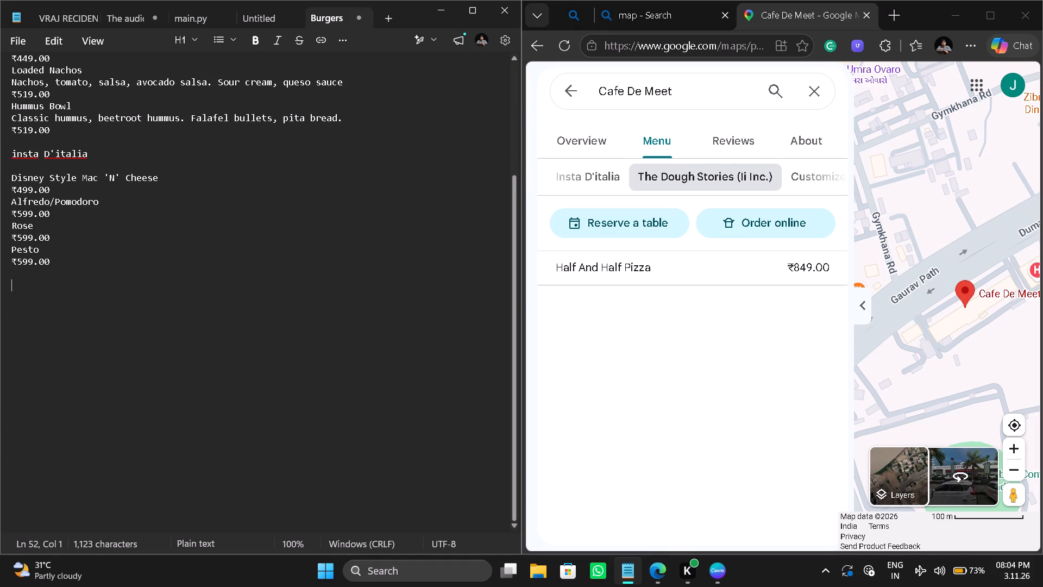
pyautogui.press('BackSpace')
pyautogui.press('BackSpace')
pyautogui.press('w')
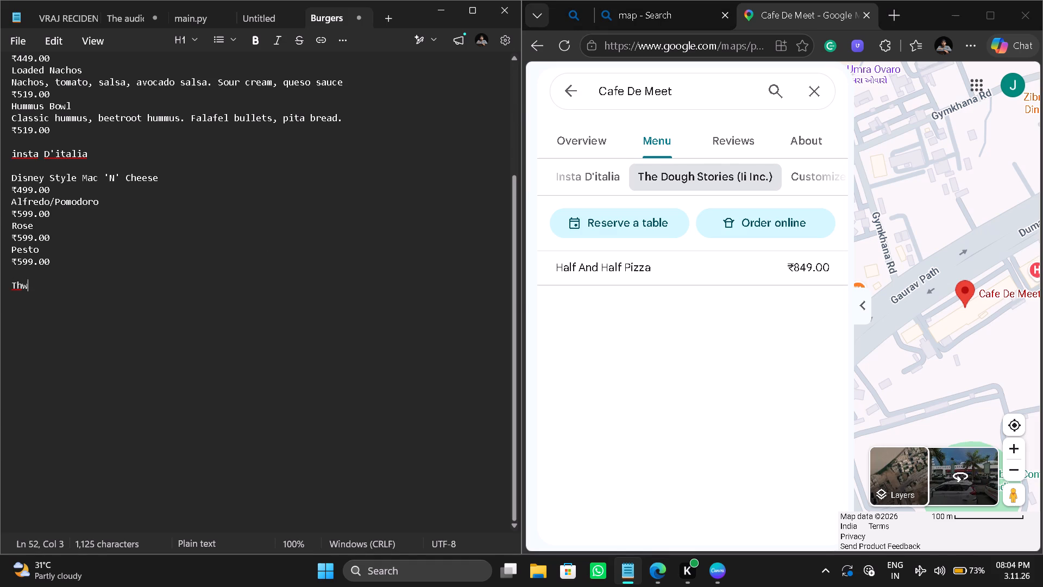
pyautogui.press('BackSpace')
pyautogui.press('e')
pyautogui.press('space')
pyautogui.write('ou')
pyautogui.write('gh')
pyautogui.press('space')
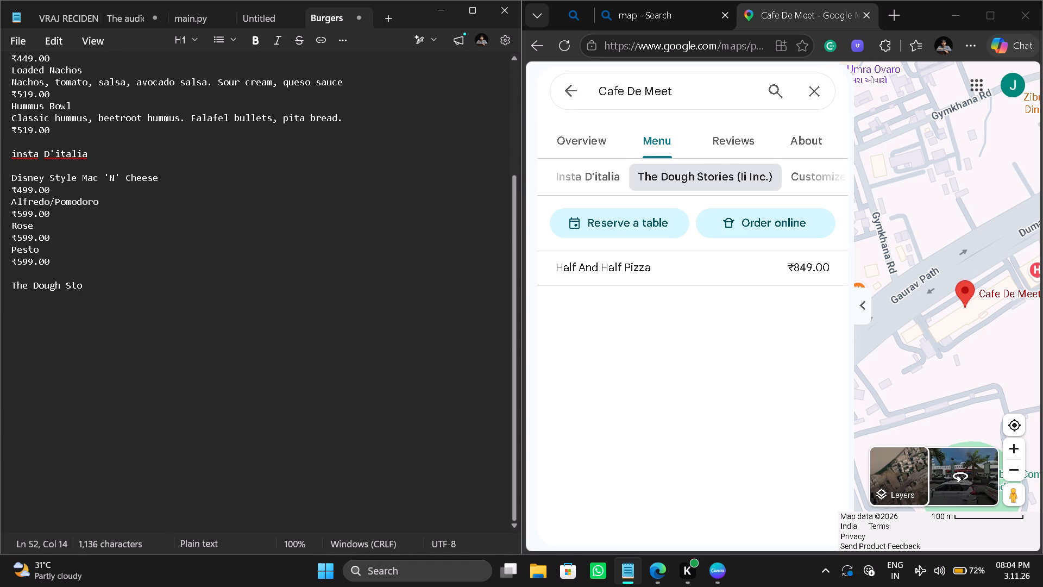
pyautogui.write('ri')
pyautogui.write('es')
pyautogui.press('space')
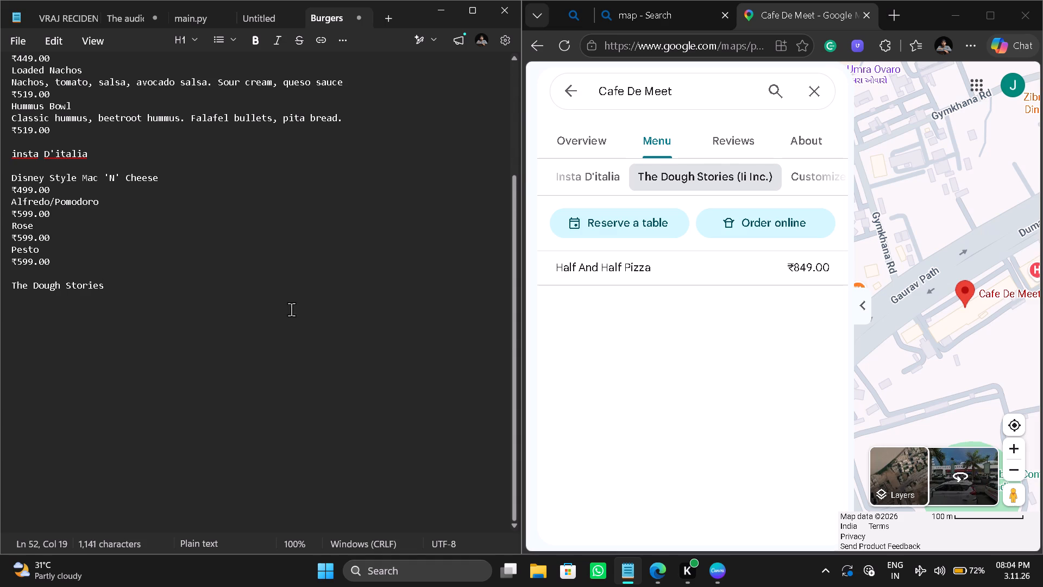
# Copy Half And Half Pizza with its price from Microsoft Edge into Notepad, leaving a blank line beneath the "The Dough Stories" heading.
pyautogui.click(561, 265)
pyautogui.doubleClick(571, 260)
pyautogui.moveTo(571, 260); pyautogui.dragTo(662, 268)
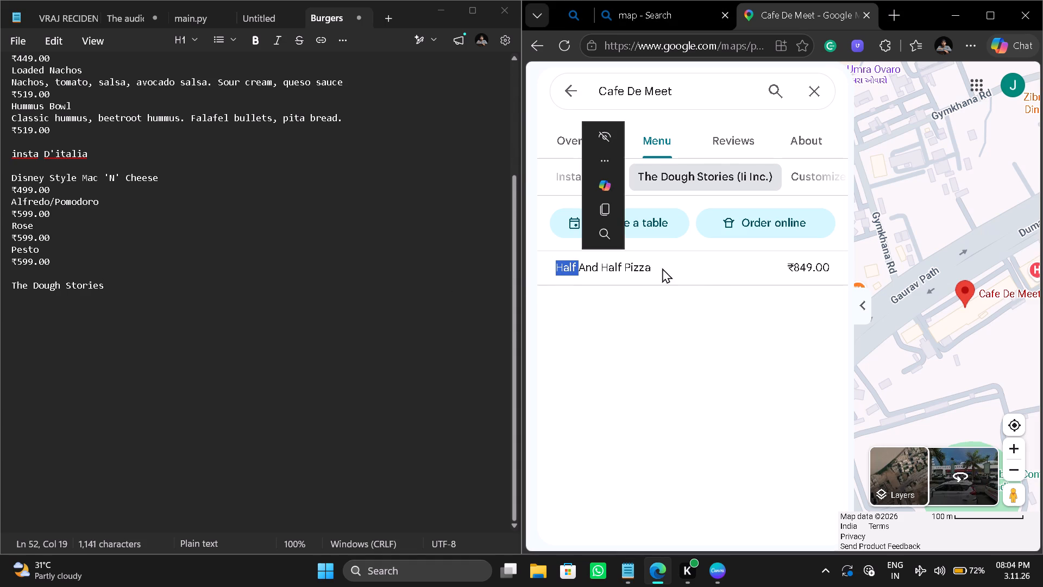
pyautogui.moveTo(662, 268); pyautogui.dragTo(634, 264)
pyautogui.doubleClick(634, 264)
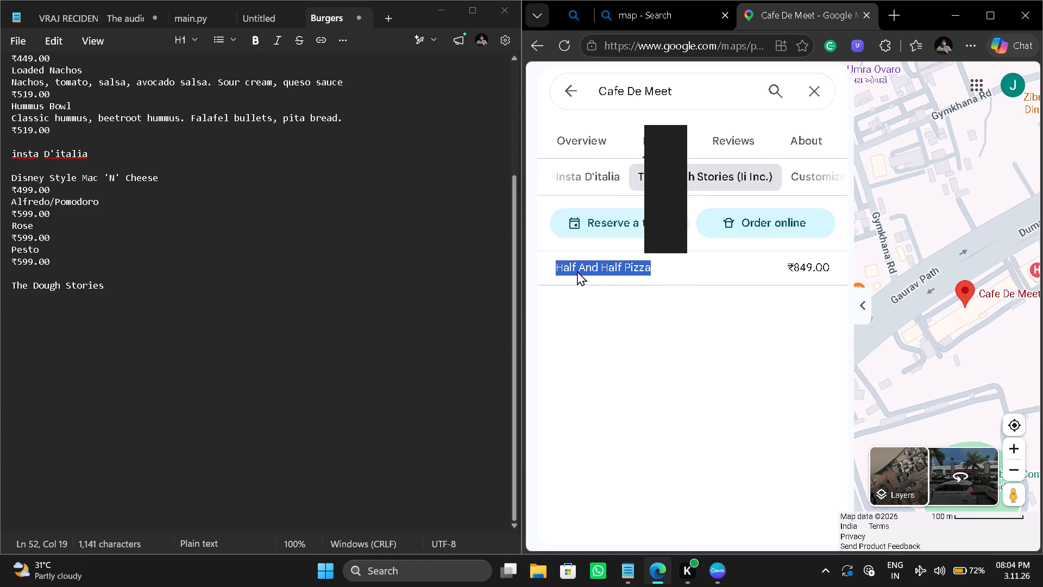
pyautogui.tripleClick(562, 266)
pyautogui.click(564, 266)
pyautogui.moveTo(564, 266); pyautogui.dragTo(825, 264)
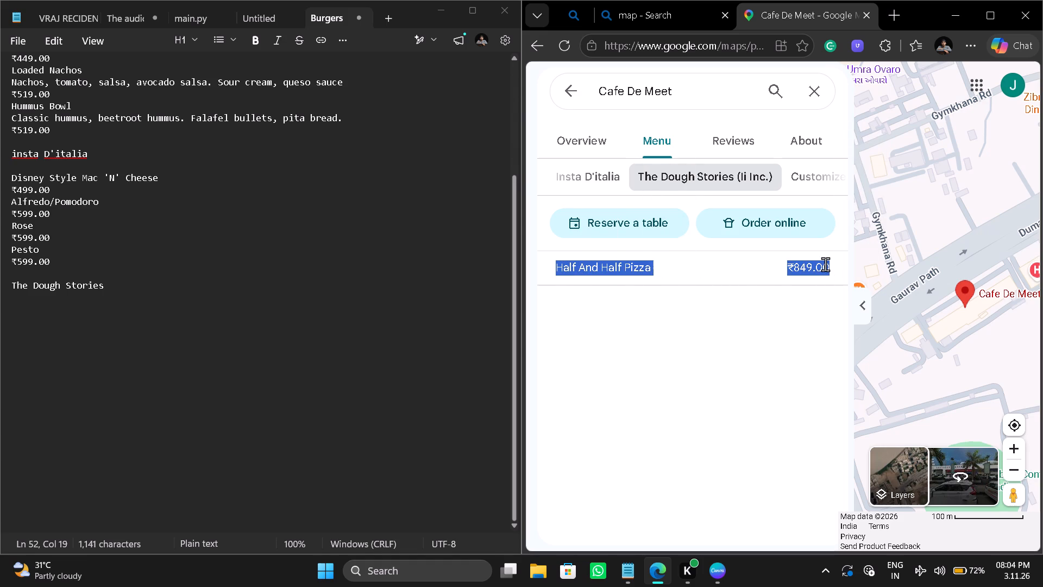
pyautogui.hotkey('ctrl', 'c')
pyautogui.click(288, 288)
pyautogui.press('Return')
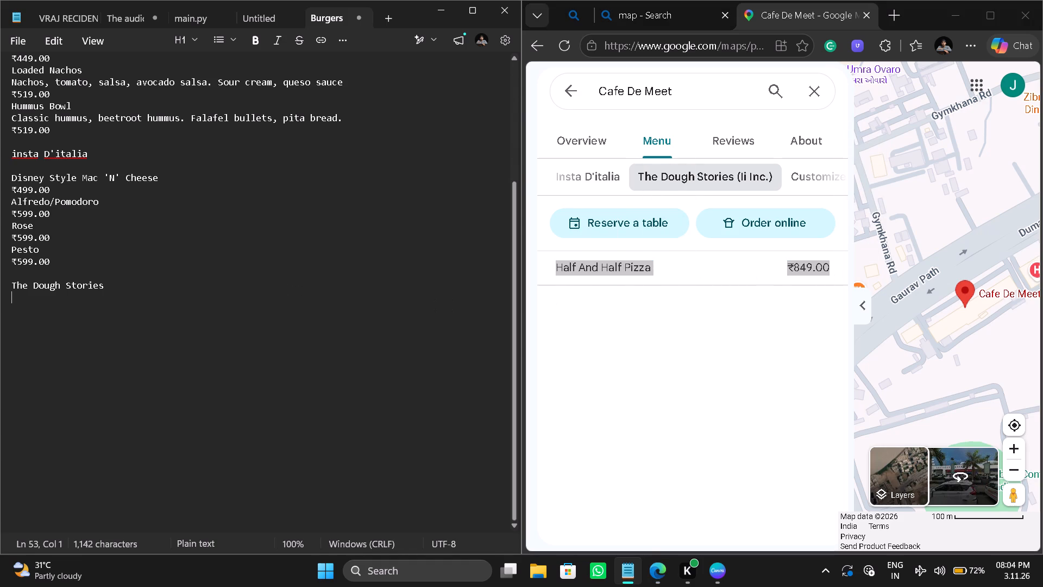
pyautogui.press('Return')
pyautogui.hotkey('ctrl', 'v')
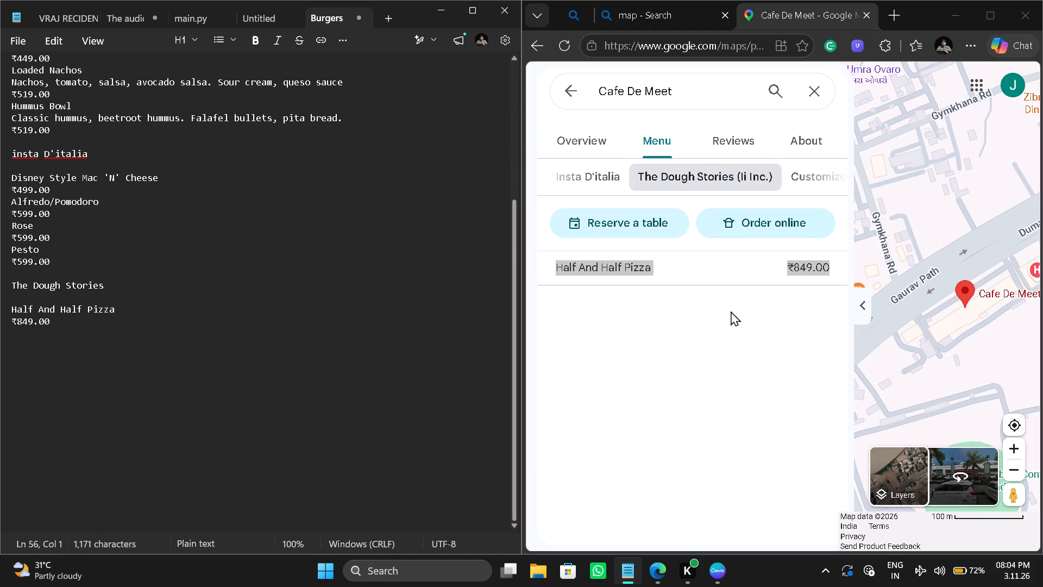
# Show the Customize Your Pizza section in Microsoft Edge, then add the heading "Customize Your Pizza" in Notepad with blank lines around it.
pyautogui.hscroll(-3, 756, 301)
pyautogui.click(830, 167)
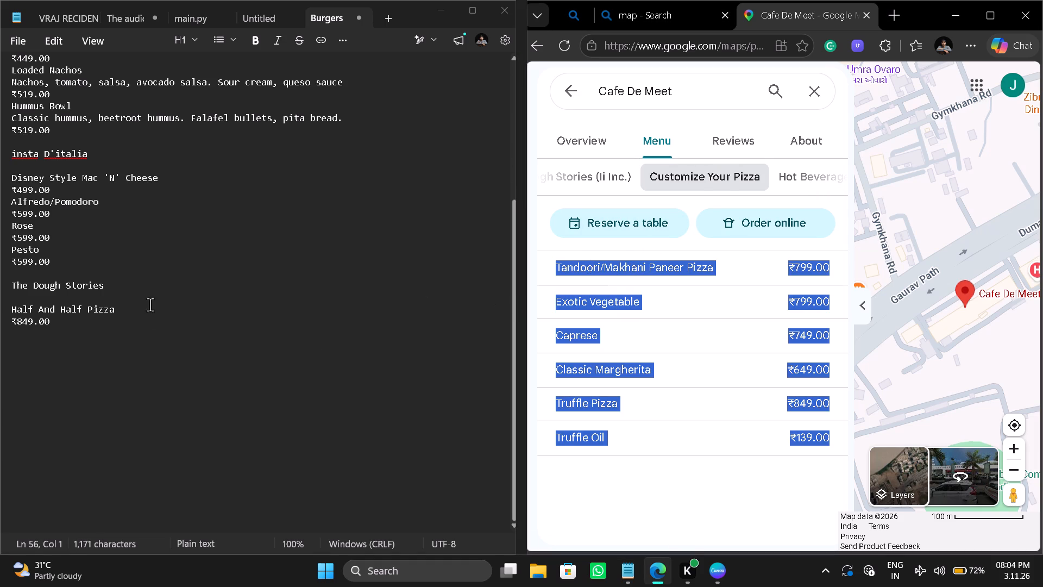
pyautogui.click(141, 317)
pyautogui.press('Return')
pyautogui.press('Return')
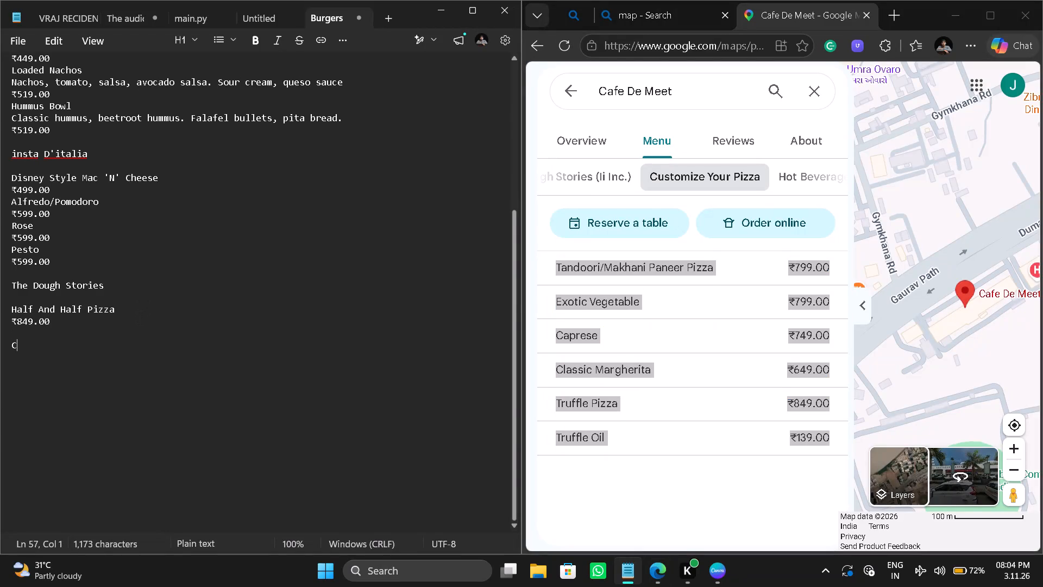
pyautogui.write('usr')
pyautogui.press('BackSpace')
pyautogui.write('to')
pyautogui.write('mi')
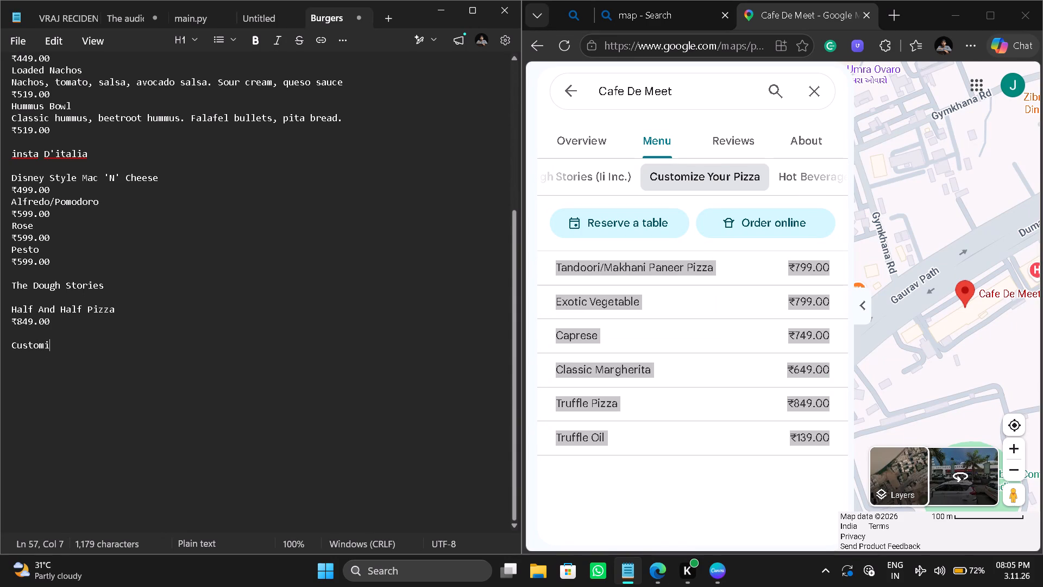
pyautogui.write('ze')
pyautogui.press('space')
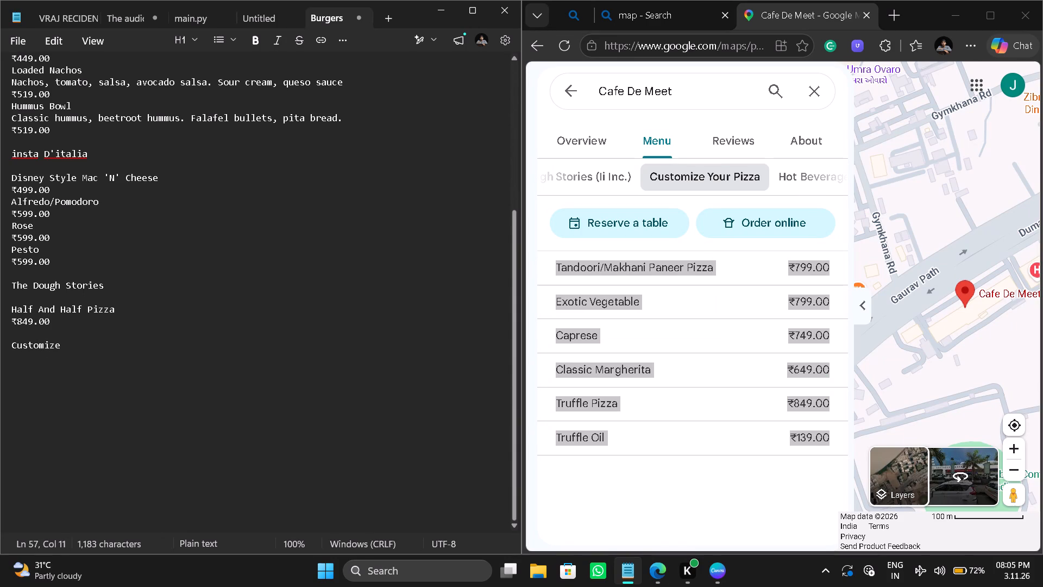
pyautogui.write('oy')
pyautogui.press('BackSpace')
pyautogui.write('ur')
pyautogui.press('space')
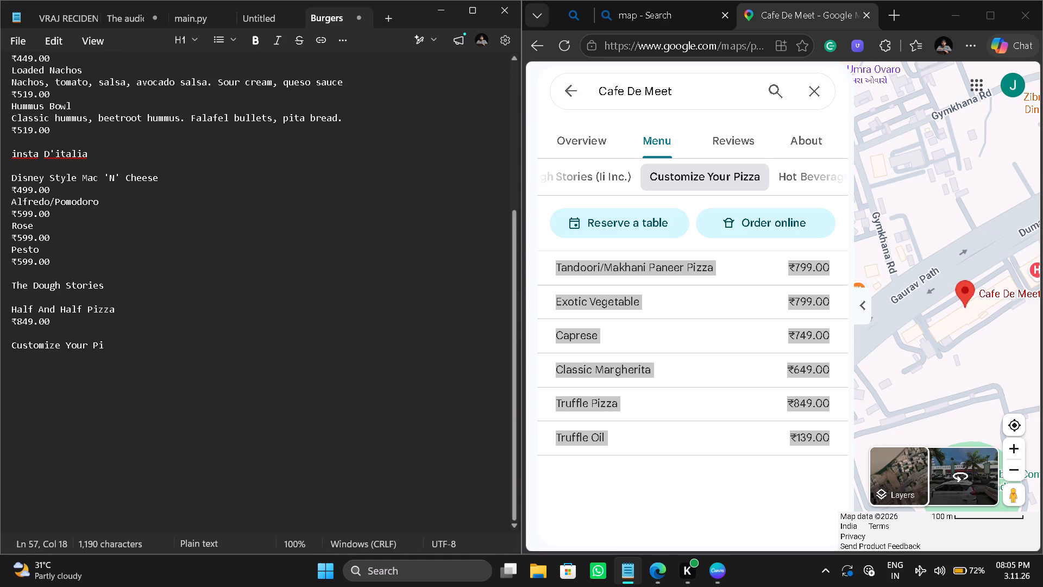
pyautogui.write('zza')
pyautogui.press('space')
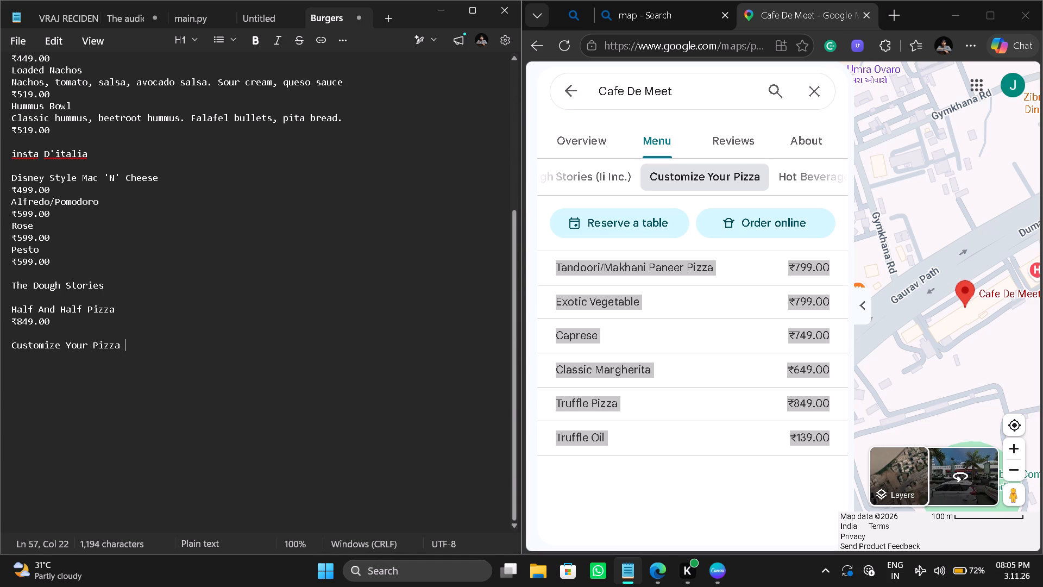
pyautogui.press('Return')
pyautogui.press('Return')
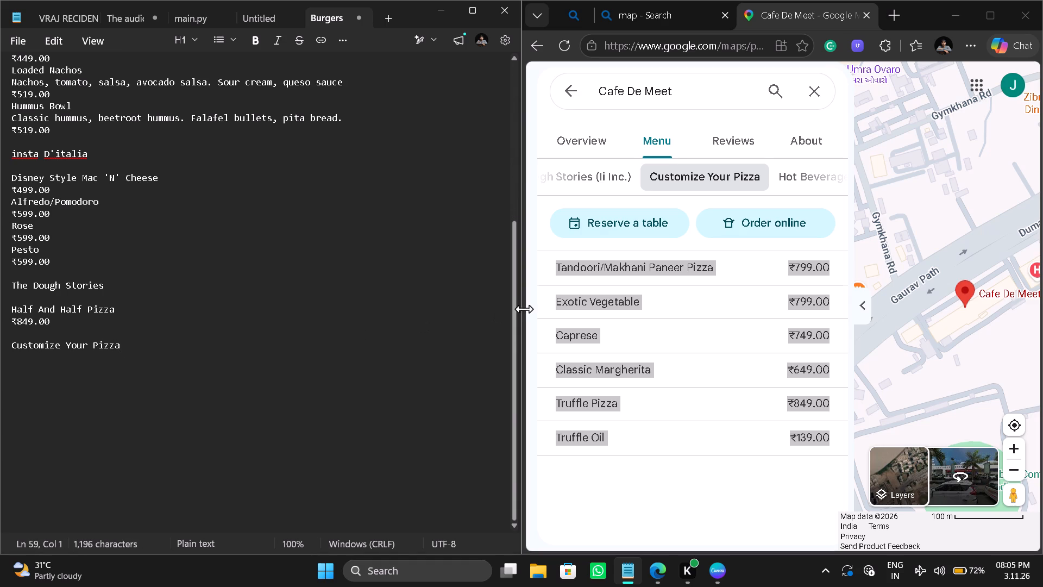
# Copy all pizza items and prices, from Tandoori/Makhani Paneer Pizza to Truffle Oil, from Microsoft Edge to beneath the "Customize Your Pizza" heading in Notepad.
pyautogui.click(557, 268)
pyautogui.moveTo(557, 268); pyautogui.dragTo(819, 420)
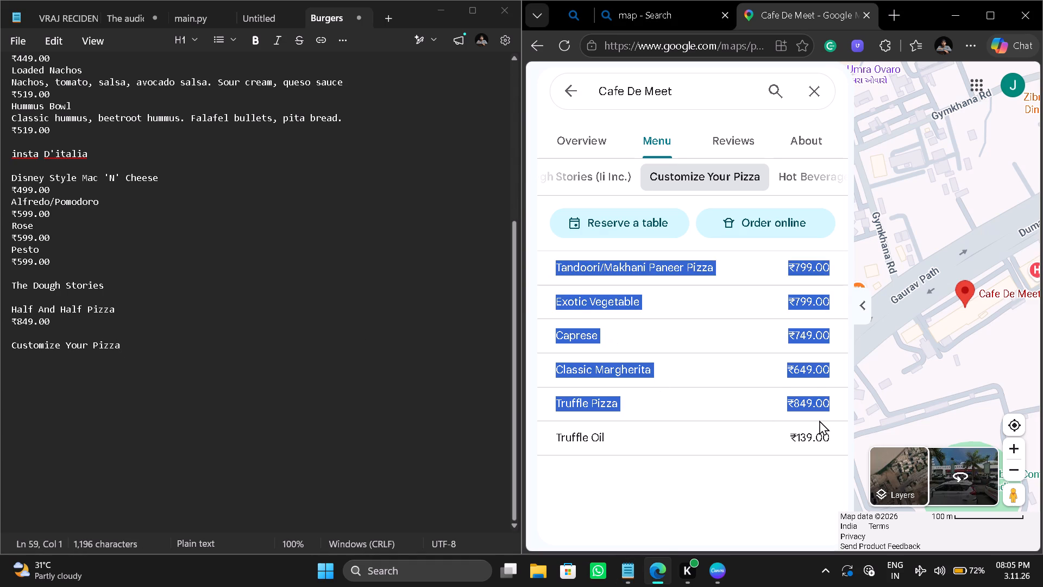
pyautogui.moveTo(819, 420); pyautogui.dragTo(824, 433)
pyautogui.hotkey('ctrl', 'c')
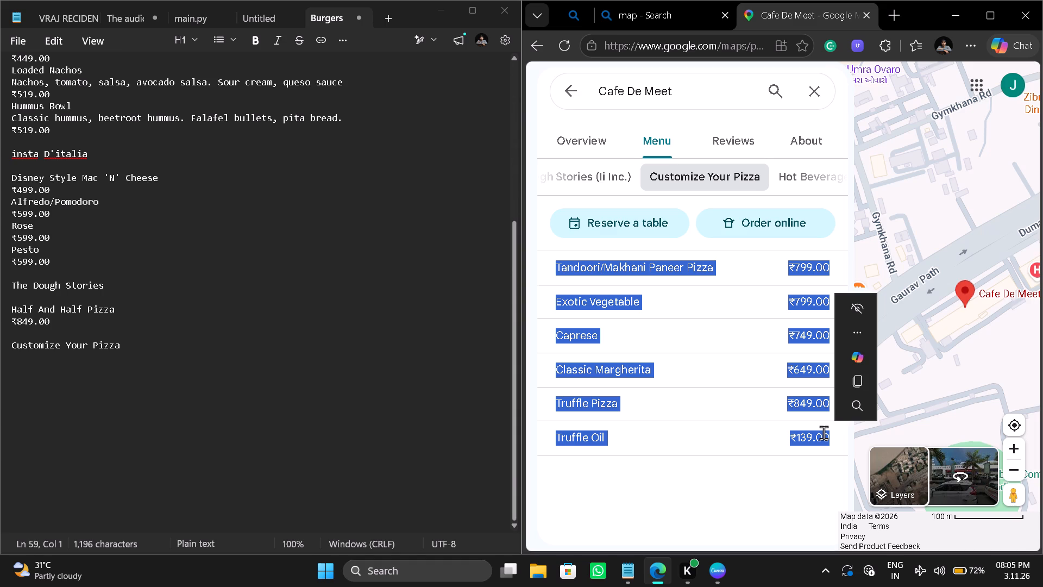
pyautogui.click(266, 380)
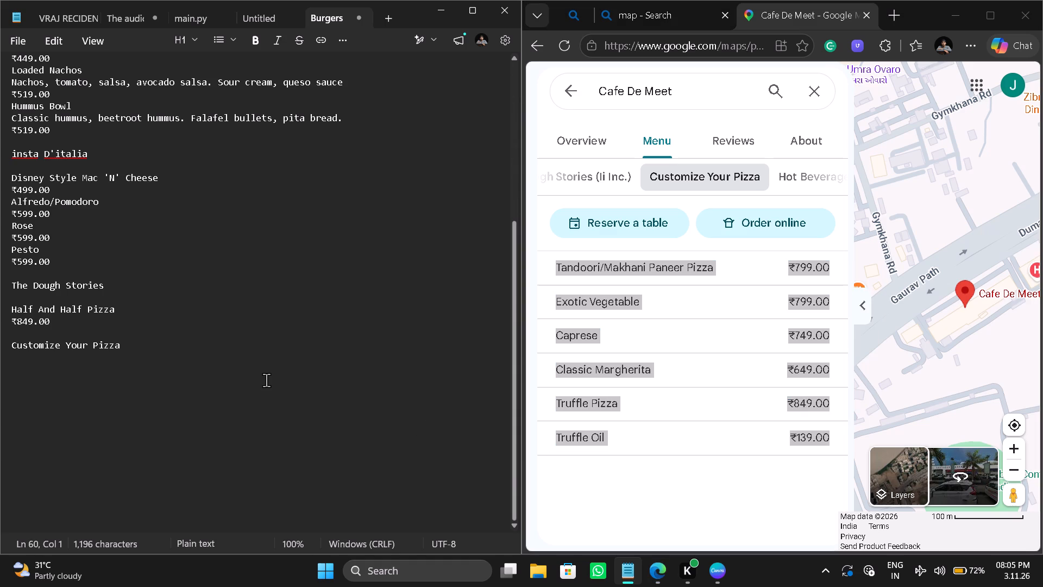
pyautogui.press('Up')
pyautogui.hotkey('ctrl', 'v')
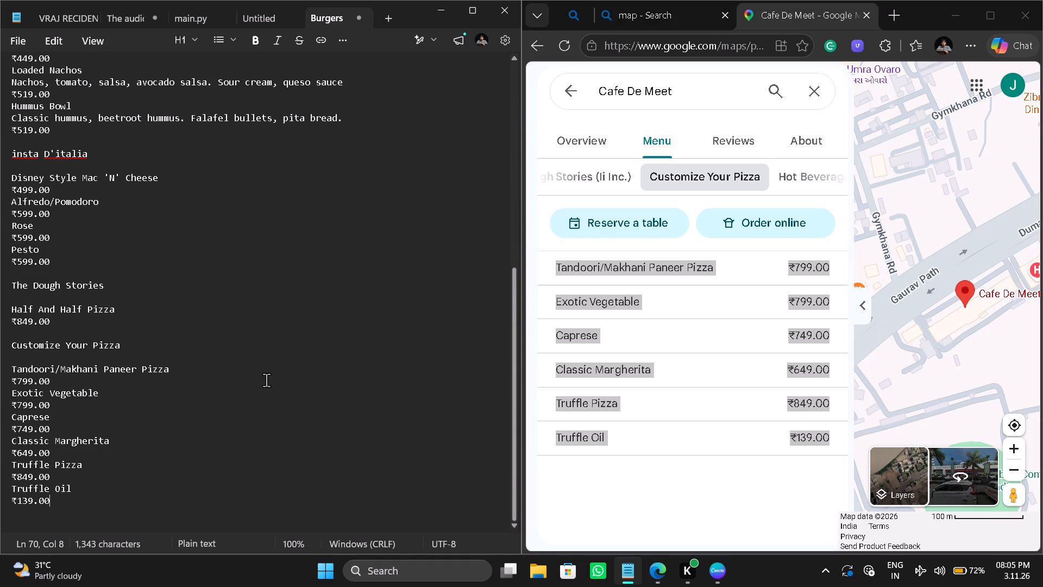
# Show the Hot Beverages section in Microsoft Edge, then add the heading "Hot Beverages" below the Truffle Oil entry in Notepad, with blank lines around it.
pyautogui.hscroll(-2, 639, 332)
pyautogui.click(826, 181)
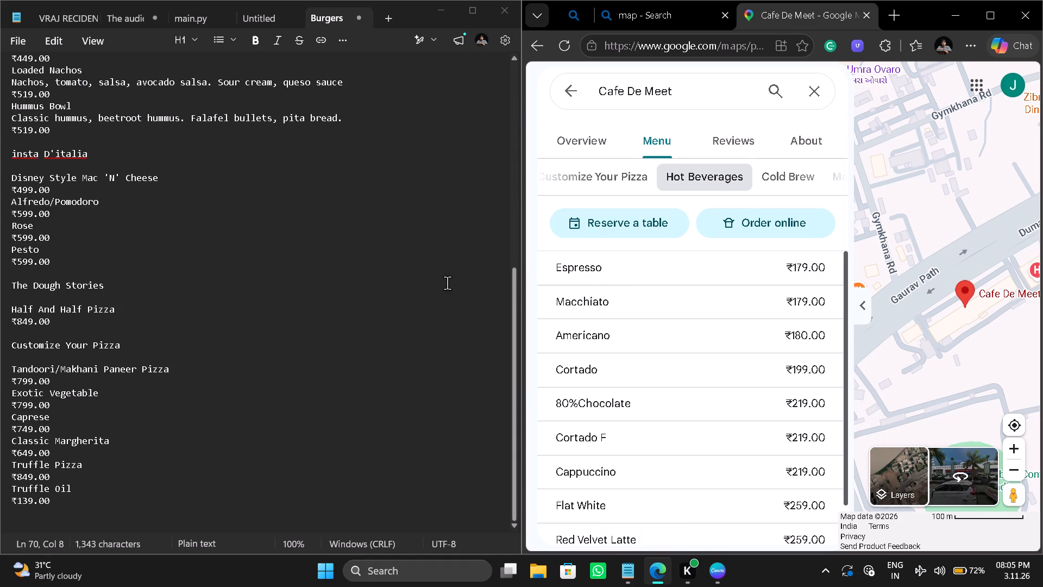
pyautogui.click(102, 498)
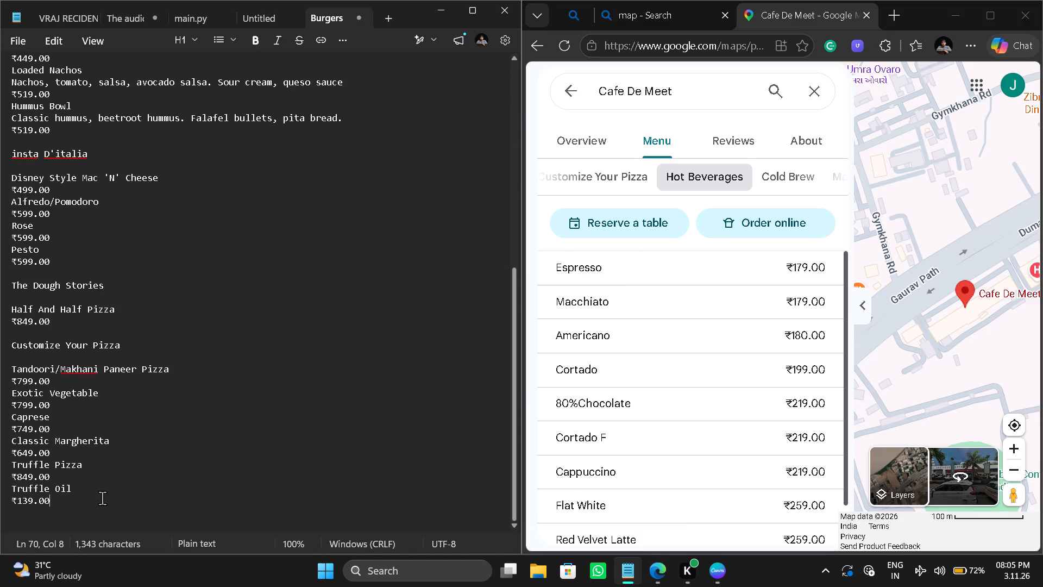
pyautogui.press('Return')
pyautogui.press('Return')
pyautogui.write('ot')
pyautogui.press('space')
pyautogui.press('e')
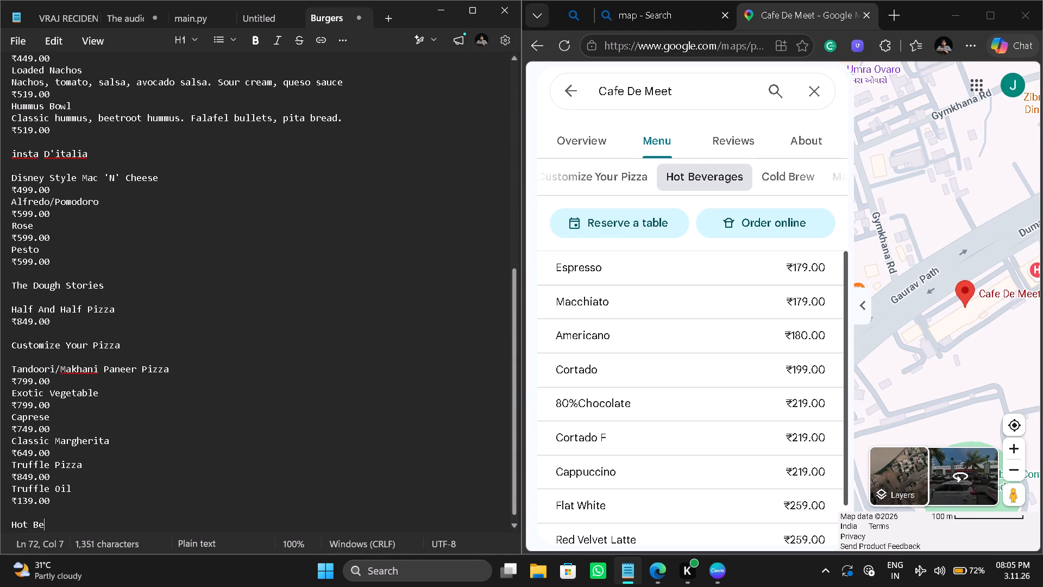
pyautogui.write('va')
pyautogui.press('BackSpace')
pyautogui.press('e')
pyautogui.write('rages')
pyautogui.press('space')
pyautogui.press('Return')
pyautogui.press('Return')
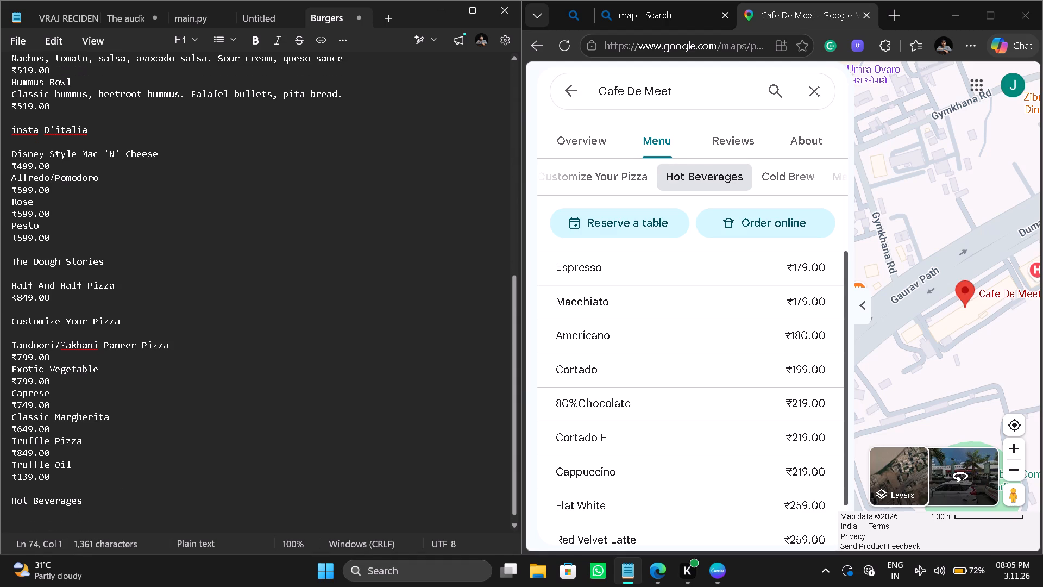
# Copy all hot beverages with prices, from Espresso to Hot Chocolate, from Microsoft Edge to Notepad, leaving a blank line beneath the "Hot Beverages" heading.
pyautogui.click(555, 261)
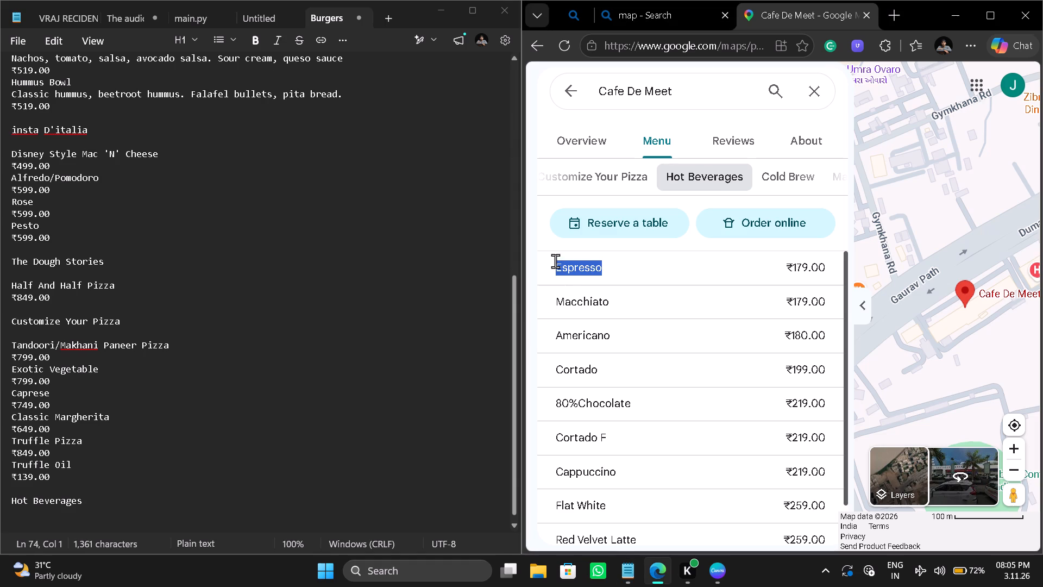
pyautogui.moveTo(555, 261); pyautogui.dragTo(802, 549)
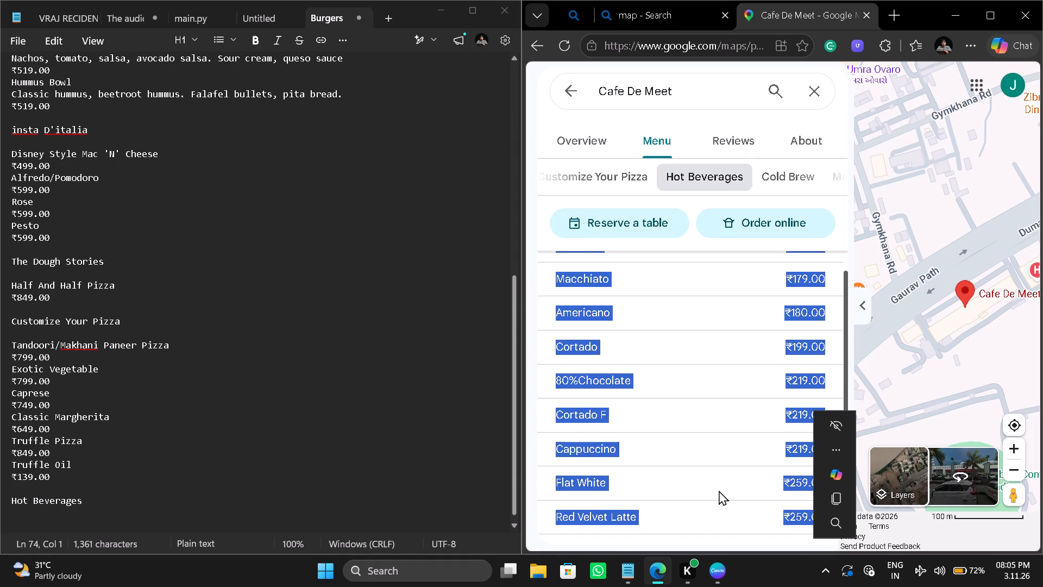
pyautogui.scroll(-4, 719, 490)
pyautogui.hotkey('ctrl', 'c')
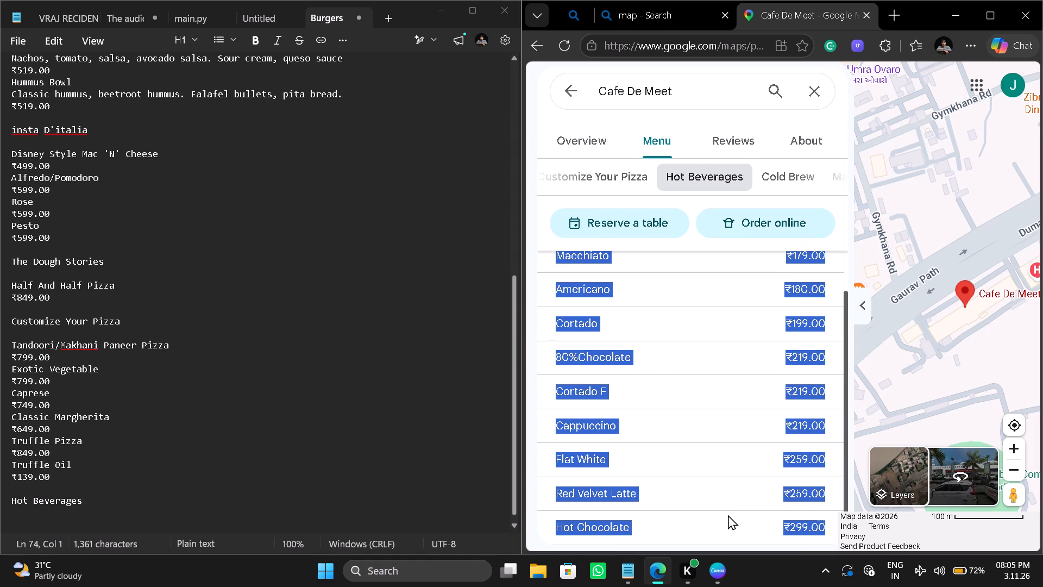
pyautogui.click(293, 504)
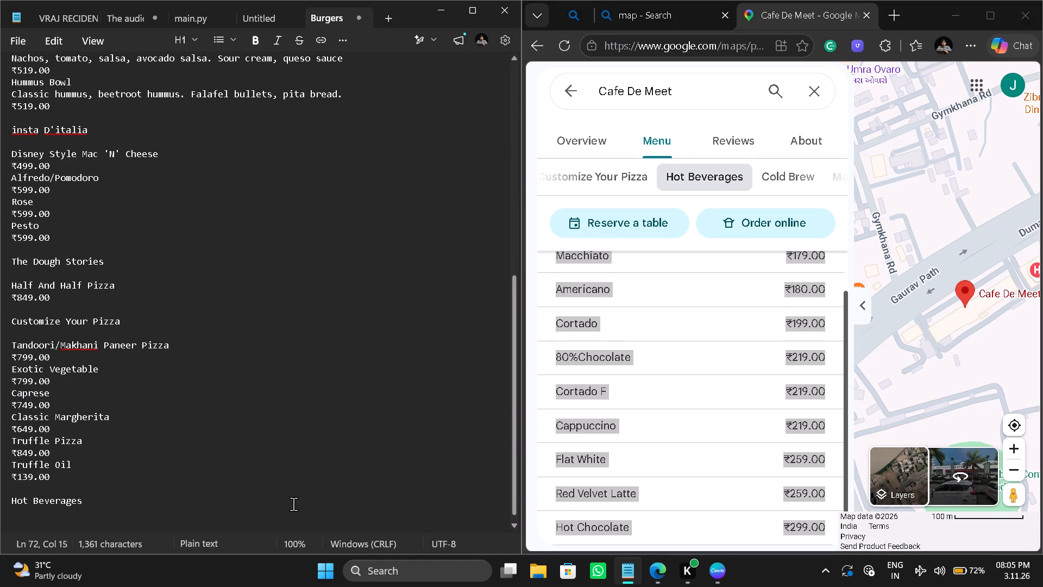
pyautogui.press('Return')
pyautogui.press('Return')
pyautogui.hotkey('ctrl', 'v')
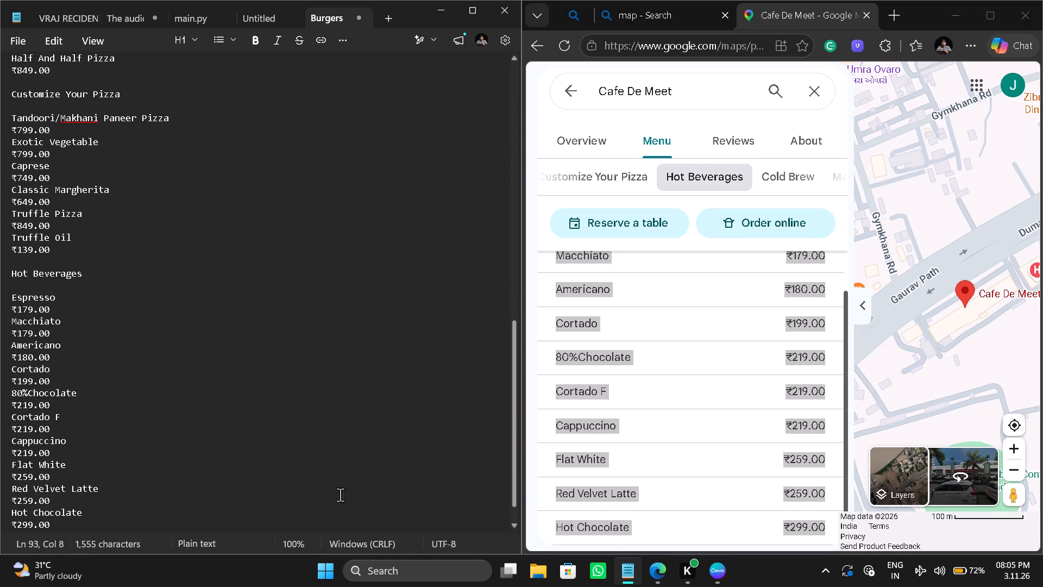
# Show the Cold Brew section in Microsoft Edge, then add the heading "cold brew" below the Hot Chocolate entry in Notepad, with blank lines around it.
pyautogui.hscroll(-4, 759, 297)
pyautogui.click(804, 173)
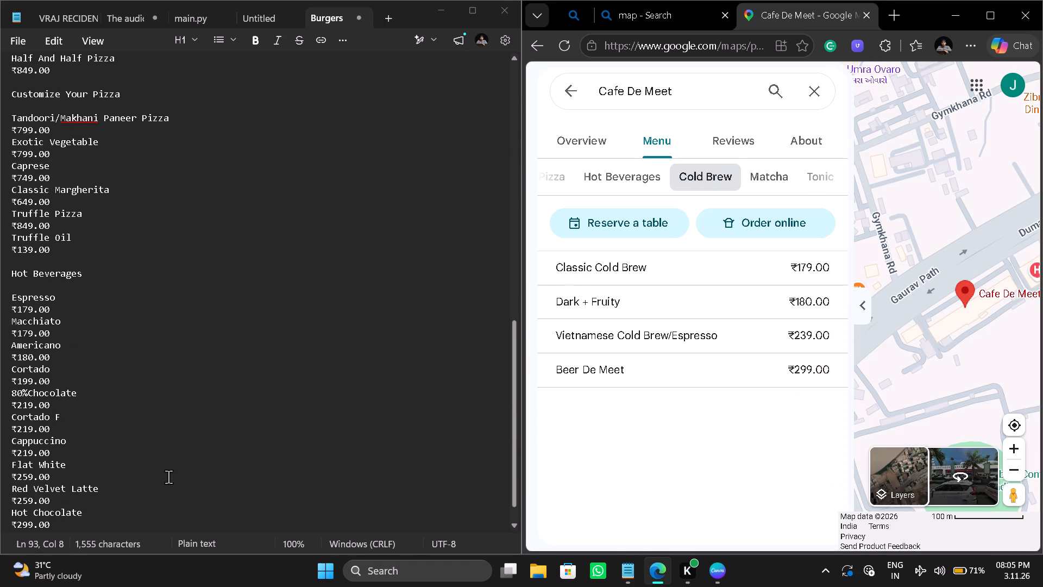
pyautogui.scroll(-2, 111, 509)
pyautogui.click(69, 495)
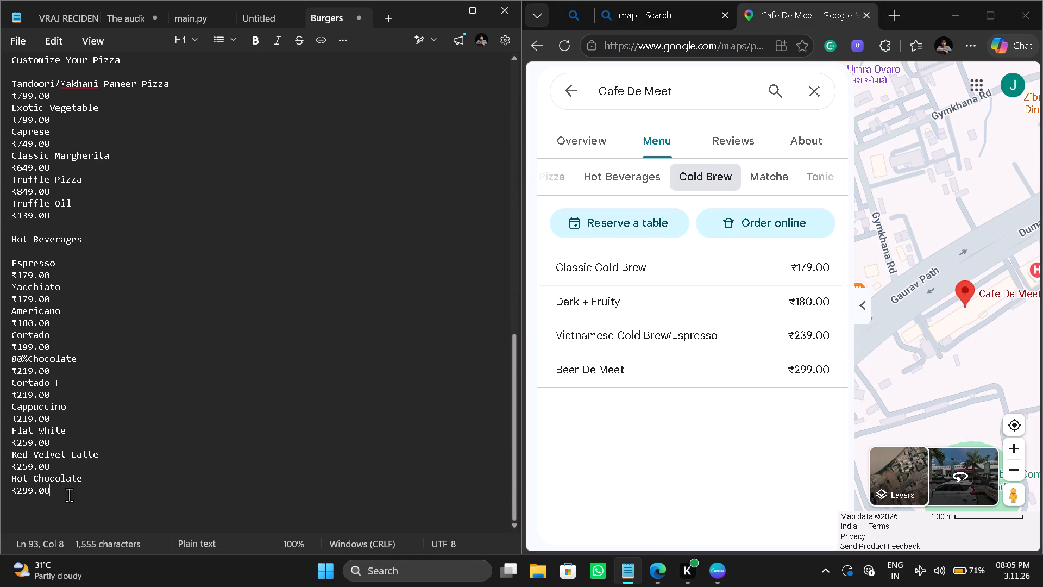
pyautogui.press('Return')
pyautogui.press('Return')
pyautogui.write('cold')
pyautogui.press('space')
pyautogui.write('brew')
pyautogui.press('Return')
pyautogui.press('Return')
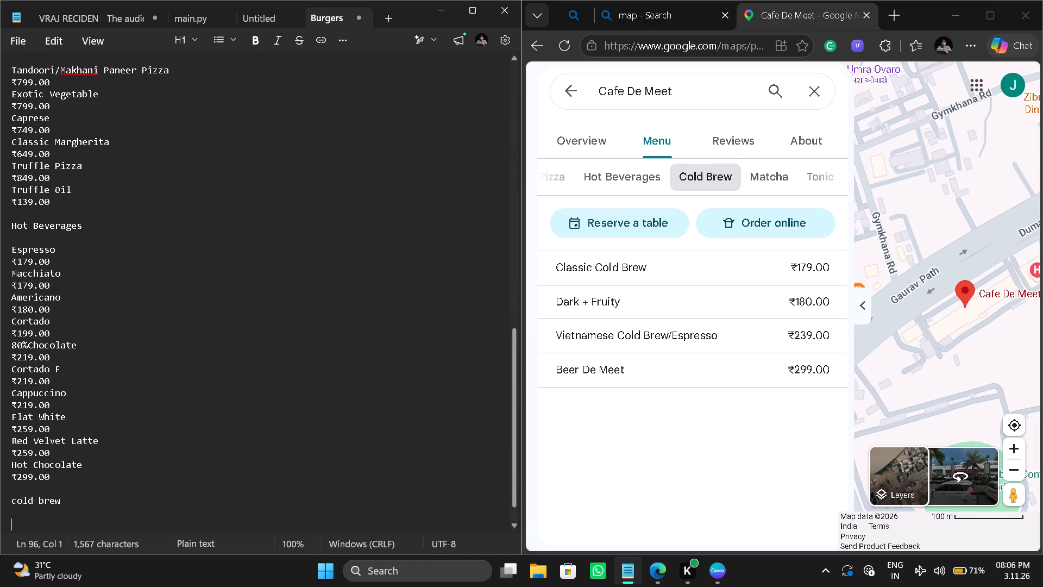
# Copy all items and prices, from Classic Cold Brew to Beer De Meet, from Microsoft Edge to beneath the "cold brew" heading in Notepad.
pyautogui.click(560, 266)
pyautogui.moveTo(560, 266); pyautogui.dragTo(849, 370)
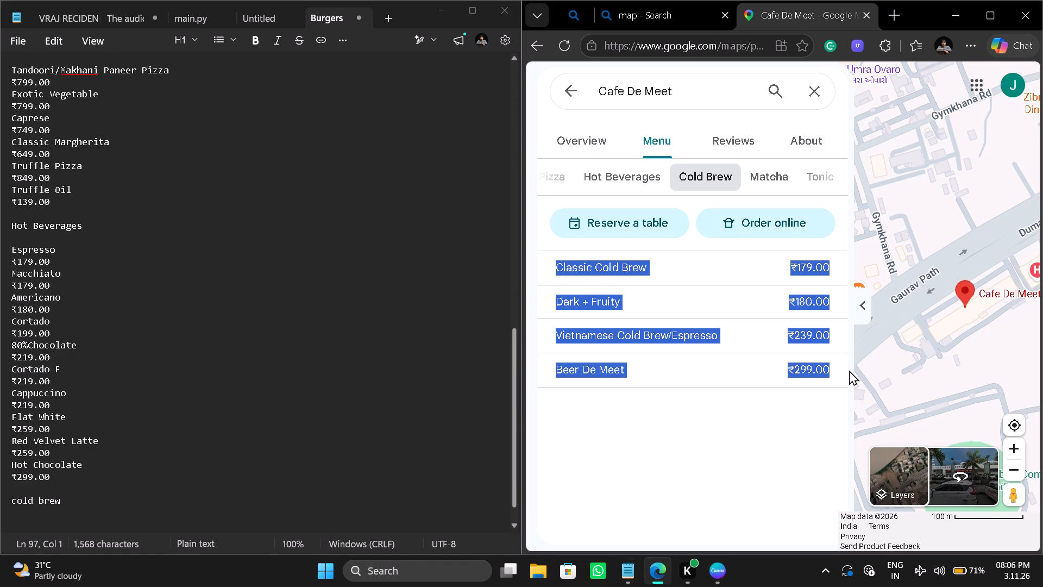
pyautogui.hotkey('ctrl', 'c')
pyautogui.click(135, 469)
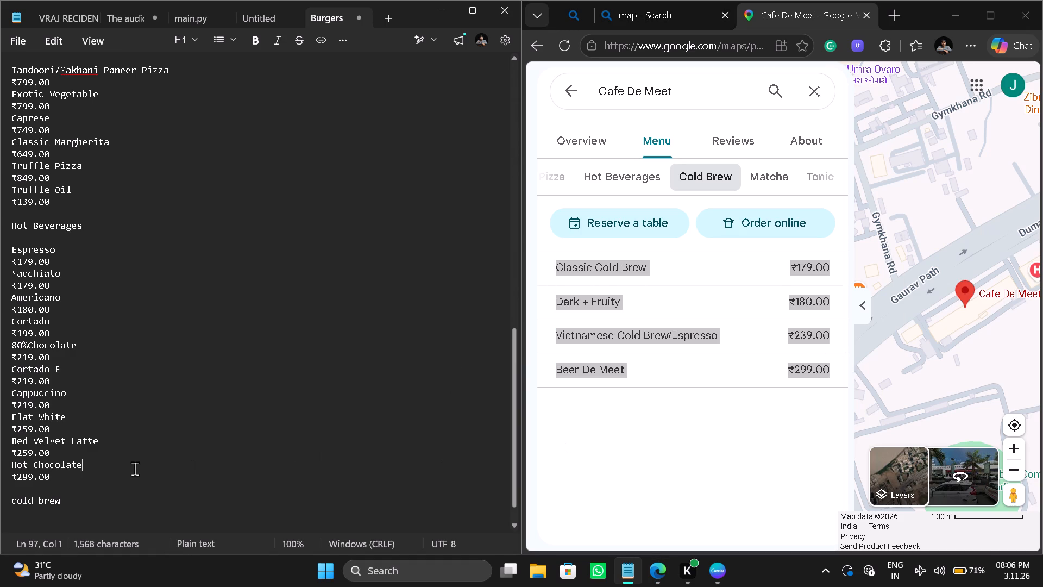
pyautogui.click(104, 496)
pyautogui.press('Return')
pyautogui.press('Return')
pyautogui.hotkey('ctrl', 'v')
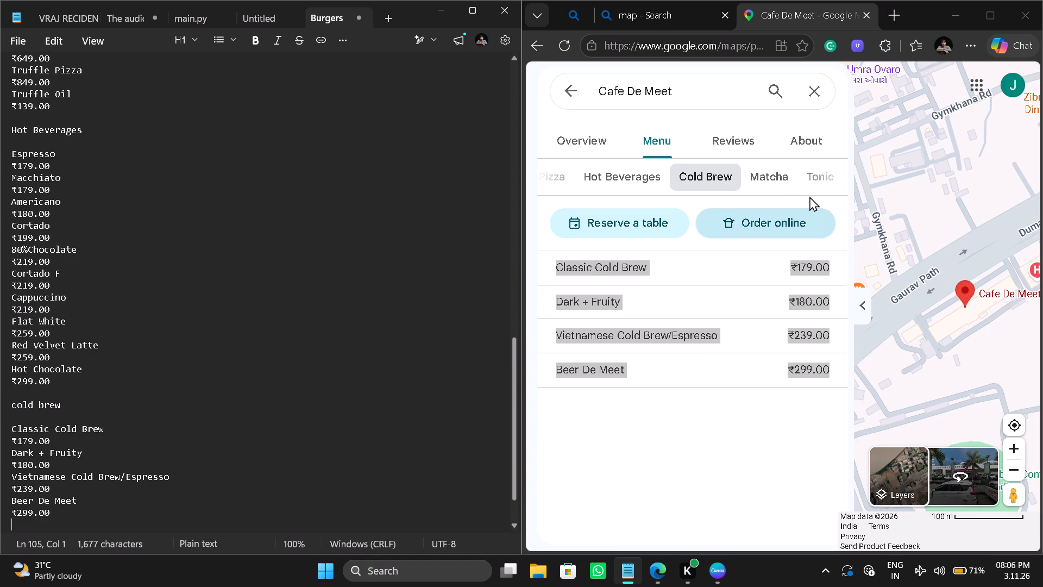
# Show the Matcha section in Microsoft Edge and copy its items with prices, from Lavender Matcha to Matcha Affogato.
pyautogui.click(782, 173)
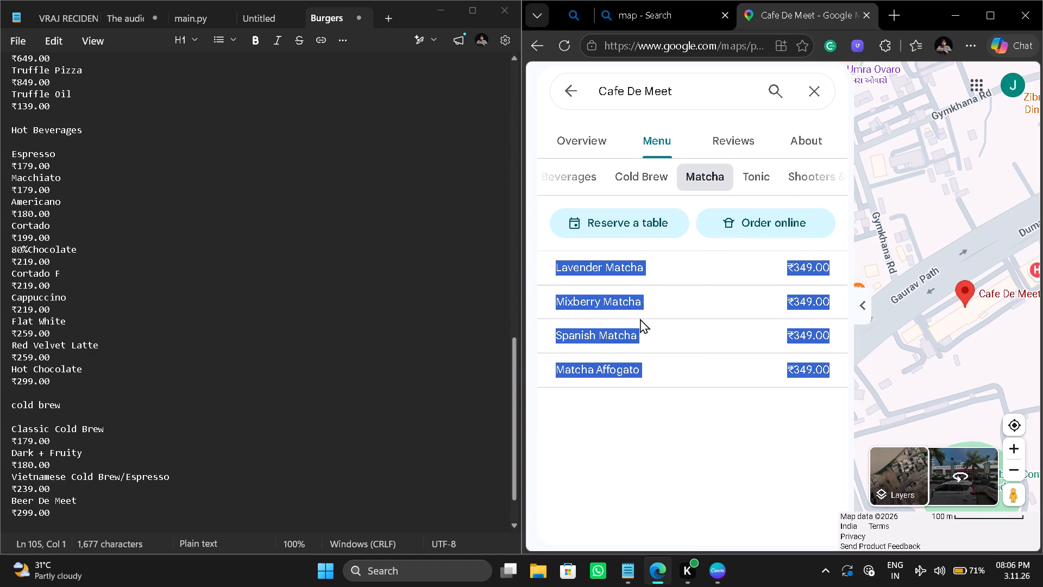
pyautogui.hotkey('ctrl', 'c')
# Add the heading "Matcha" below the Beer De Meet entry in Notepad and paste the copied matcha items beneath it, with blank lines around the heading.
pyautogui.click(82, 510)
pyautogui.press('Return')
pyautogui.press('Return')
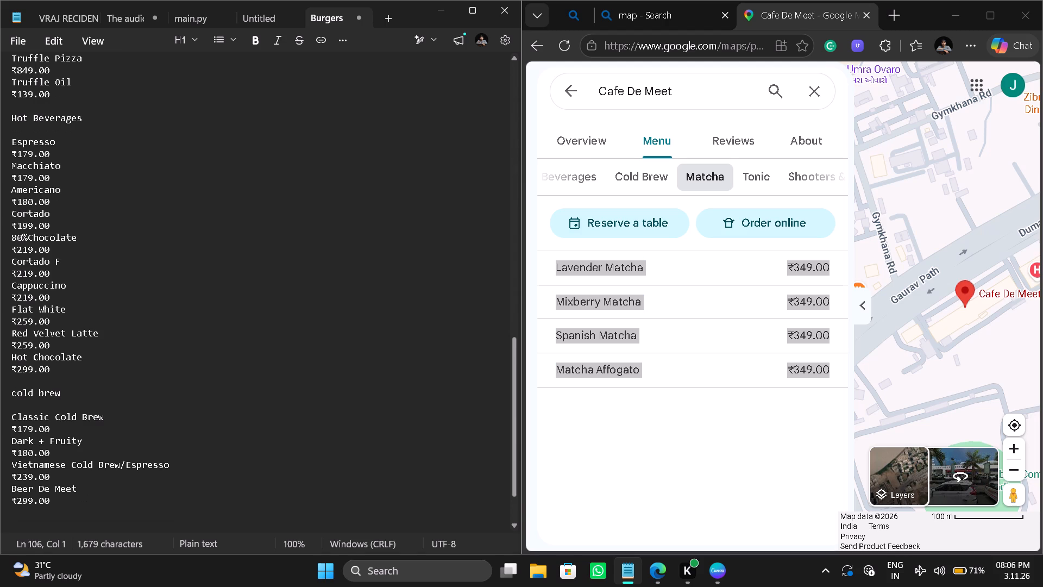
pyautogui.press('m')
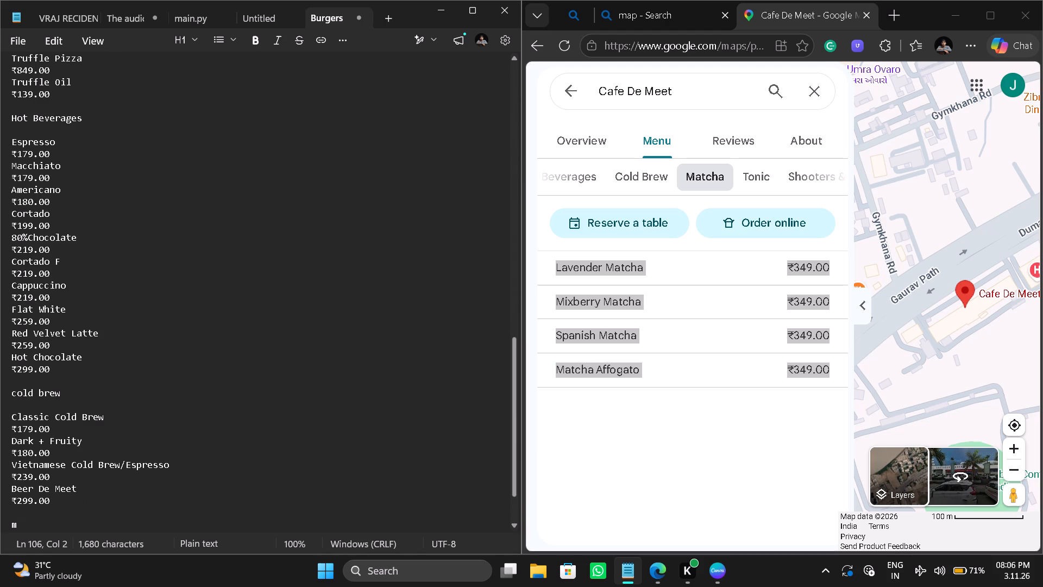
pyautogui.press('BackSpace')
pyautogui.write('atch')
pyautogui.press('space')
pyautogui.press('Return')
pyautogui.press('Return')
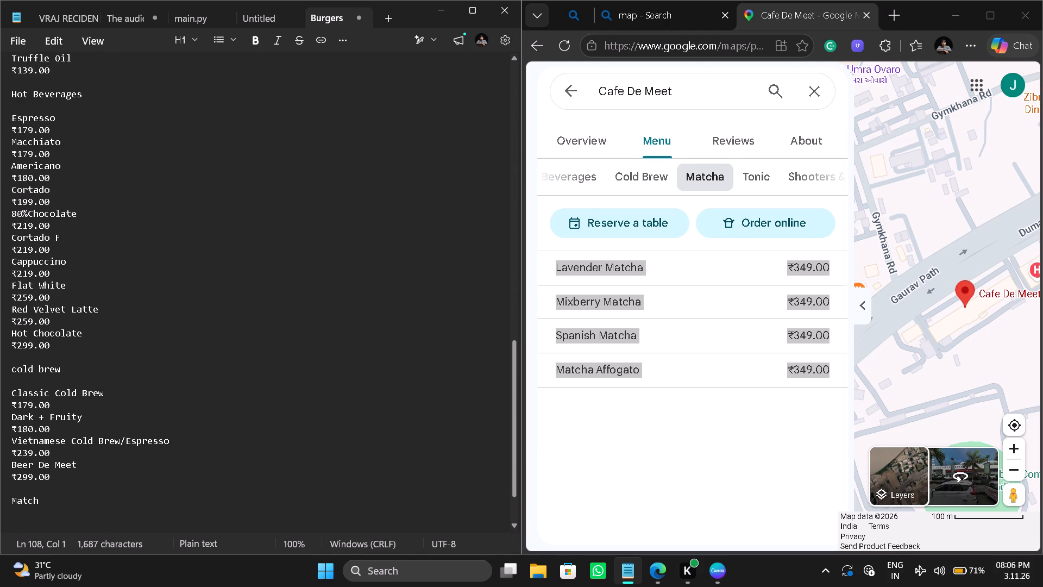
pyautogui.press('BackSpace')
pyautogui.press('BackSpace')
pyautogui.press('BackSpace')
pyautogui.press('a')
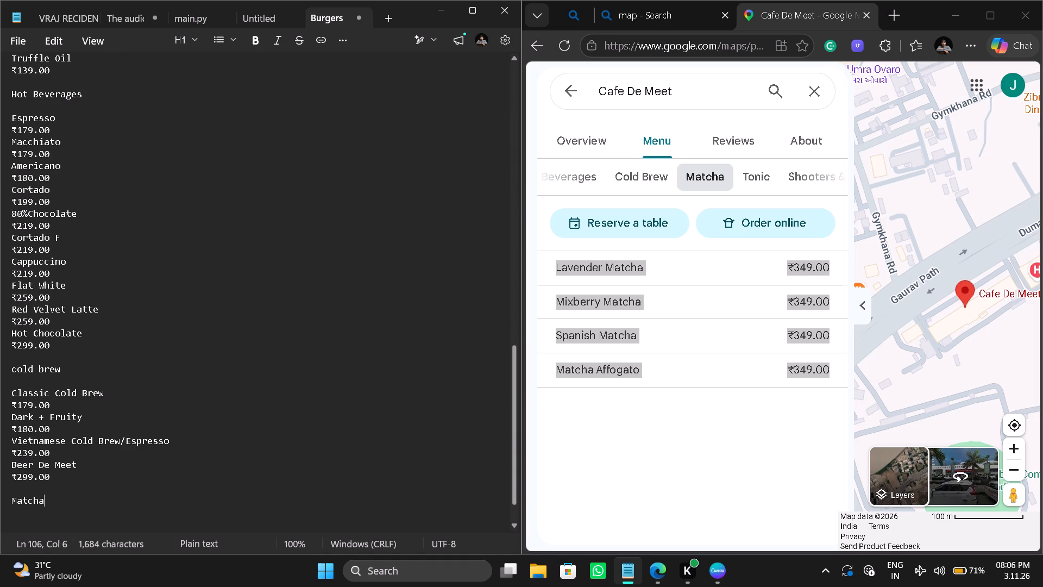
pyautogui.press('Return')
pyautogui.press('Return')
pyautogui.press('Return')
pyautogui.press('BackSpace')
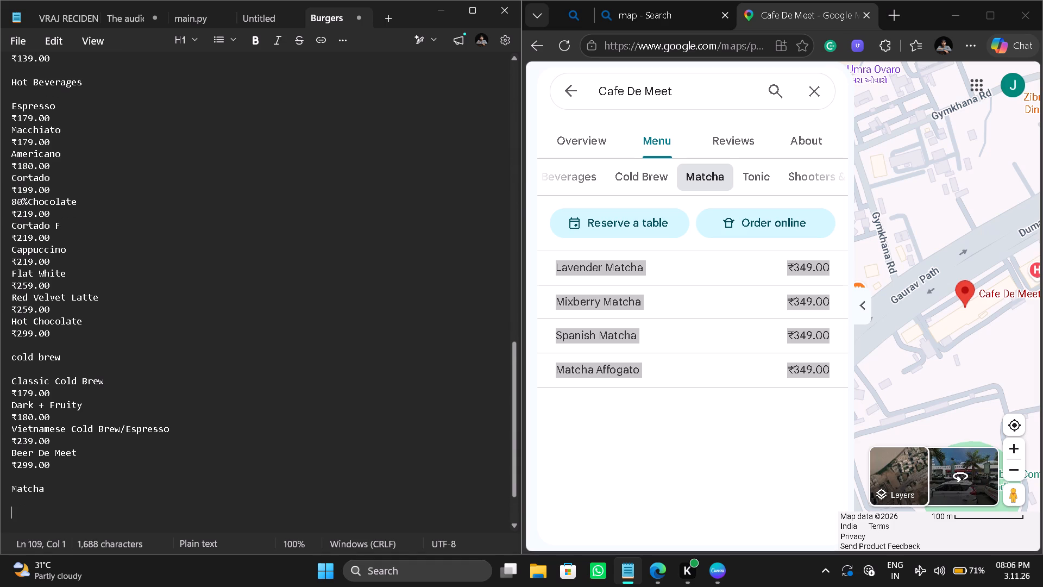
pyautogui.hotkey('ctrl', 'v')
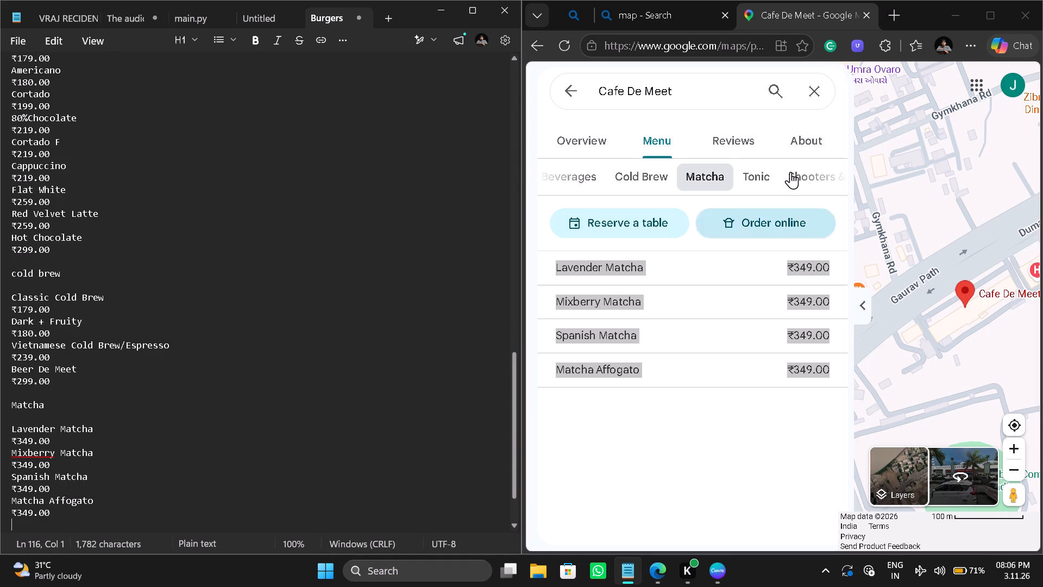
# Copy the Tonic section's Cold Brew and Espresso with prices from Microsoft Edge to Notepad, beneath a new "Tonic" heading with blank lines around it.
pyautogui.click(763, 177)
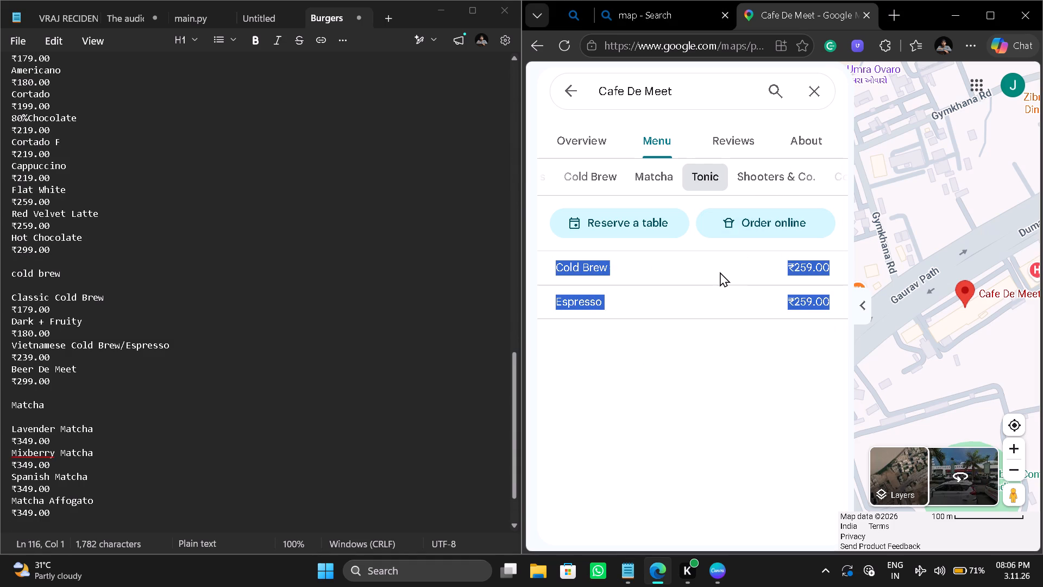
pyautogui.hotkey('ctrl', 'c')
pyautogui.hscroll(-1, 369, 428)
pyautogui.click(112, 519)
pyautogui.press('Return')
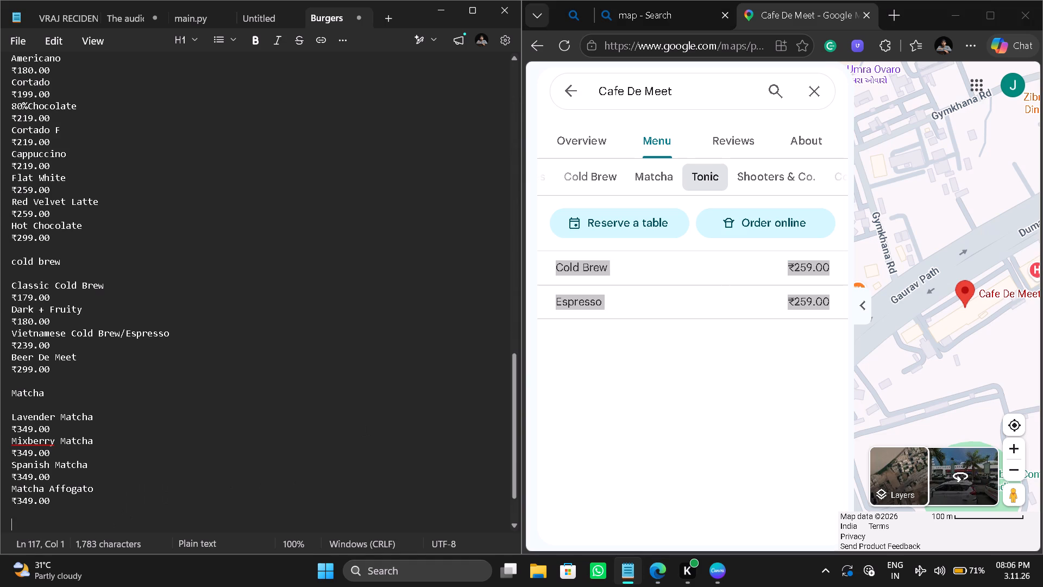
pyautogui.write('onic')
pyautogui.press('space')
pyautogui.press('Return')
pyautogui.press('Return')
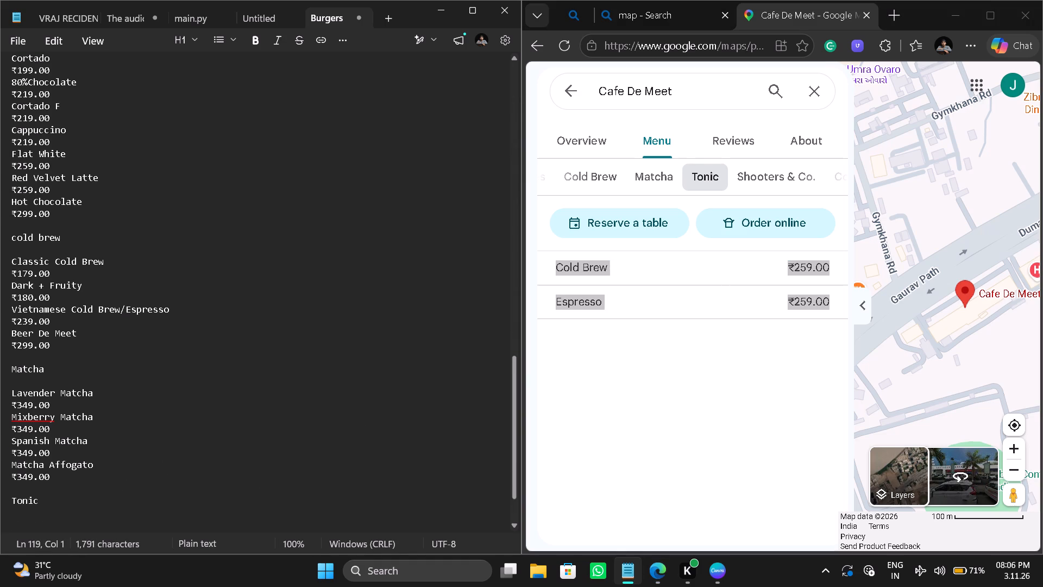
pyautogui.hotkey('ctrl', 'v')
# Show the Shooters & Co. section in Microsoft Edge and copy its items with prices, from Cubano to The Drop.
pyautogui.hscroll(-2, 769, 261)
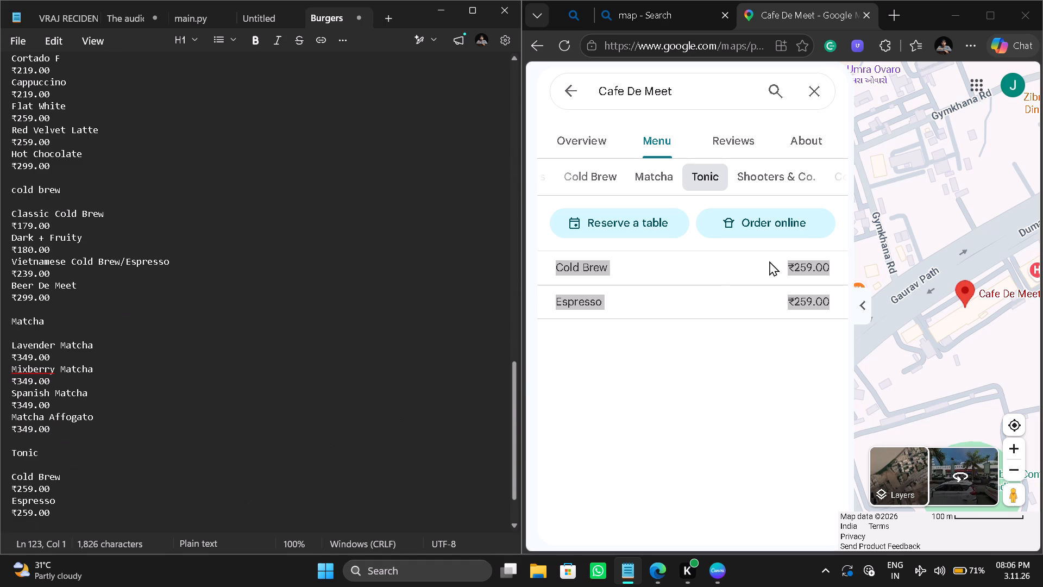
pyautogui.click(787, 177)
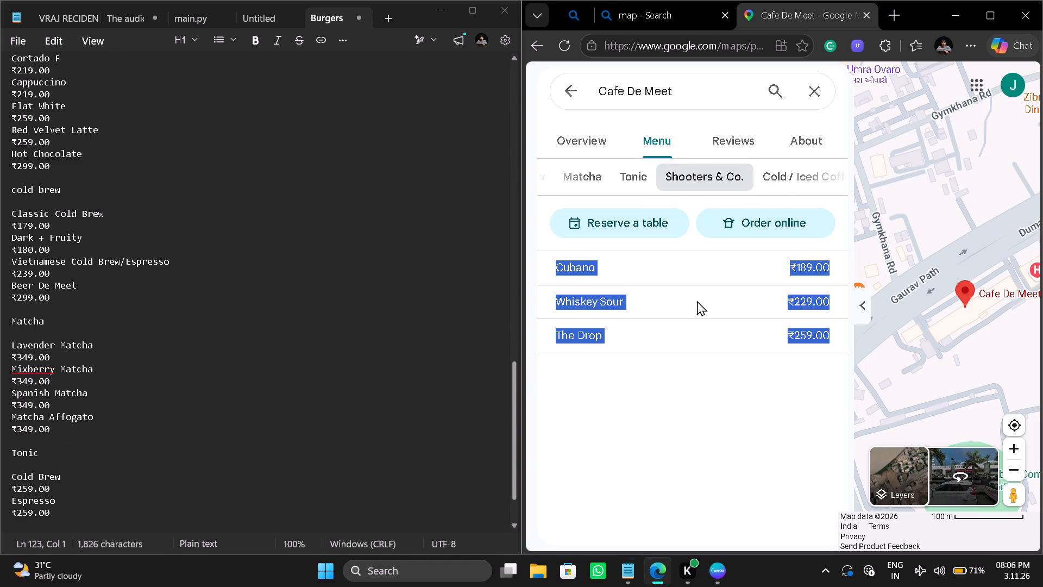
pyautogui.hotkey('ctrl', 'c')
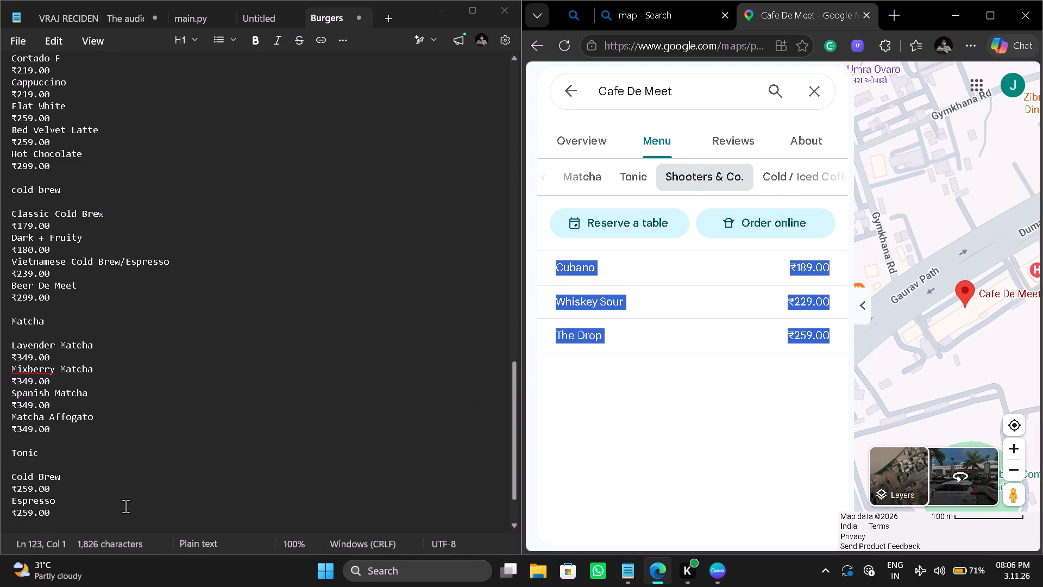
# Add the heading "Shooters & co." below the Tonic section's Espresso entry in Notepad, separated by a blank line.
pyautogui.click(125, 506)
pyautogui.press('Down')
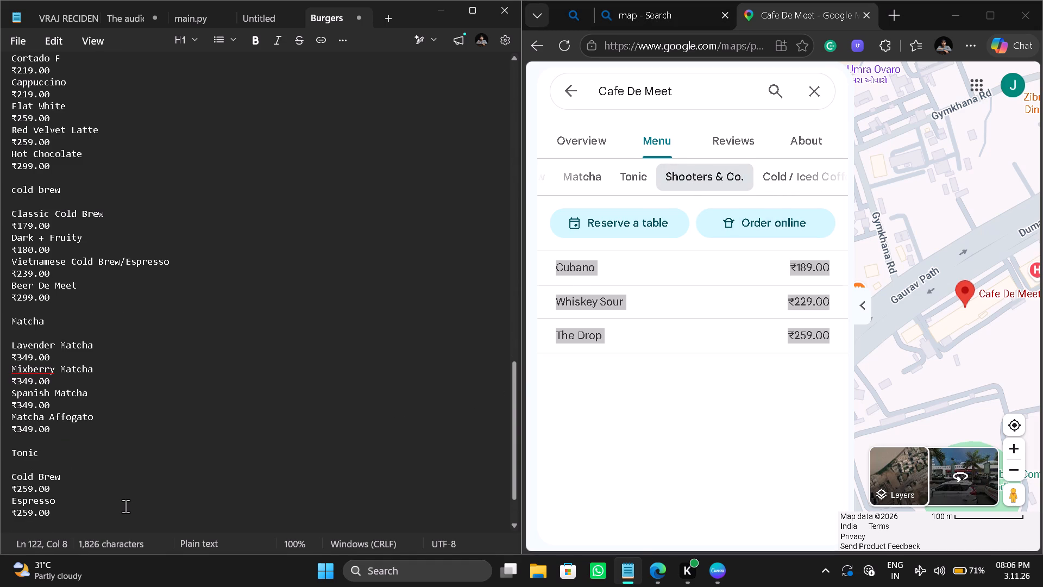
pyautogui.press('Return')
pyautogui.press('Return')
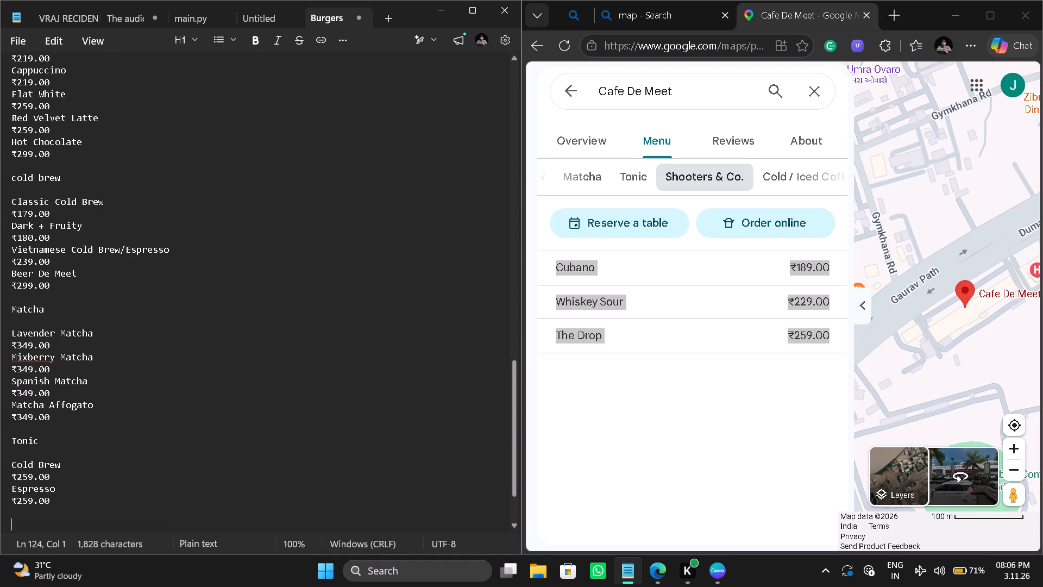
pyautogui.press('d')
pyautogui.press('BackSpace')
pyautogui.write('hootee')
pyautogui.press('BackSpace')
pyautogui.write('rs')
pyautogui.press('space')
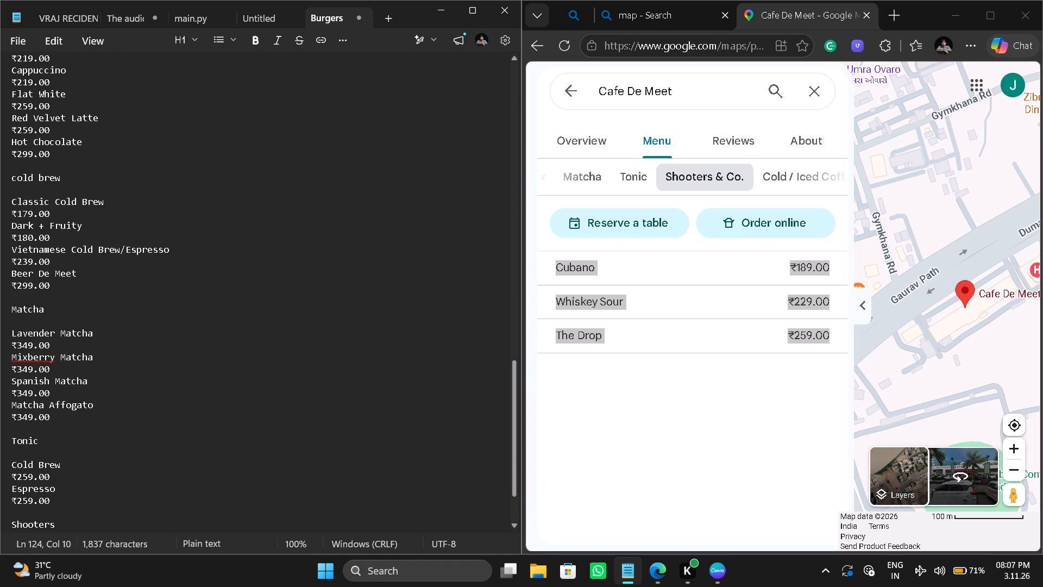
pyautogui.hotkey('shift', '@')
pyautogui.press('BackSpace')
pyautogui.hotkey('shift', '&')
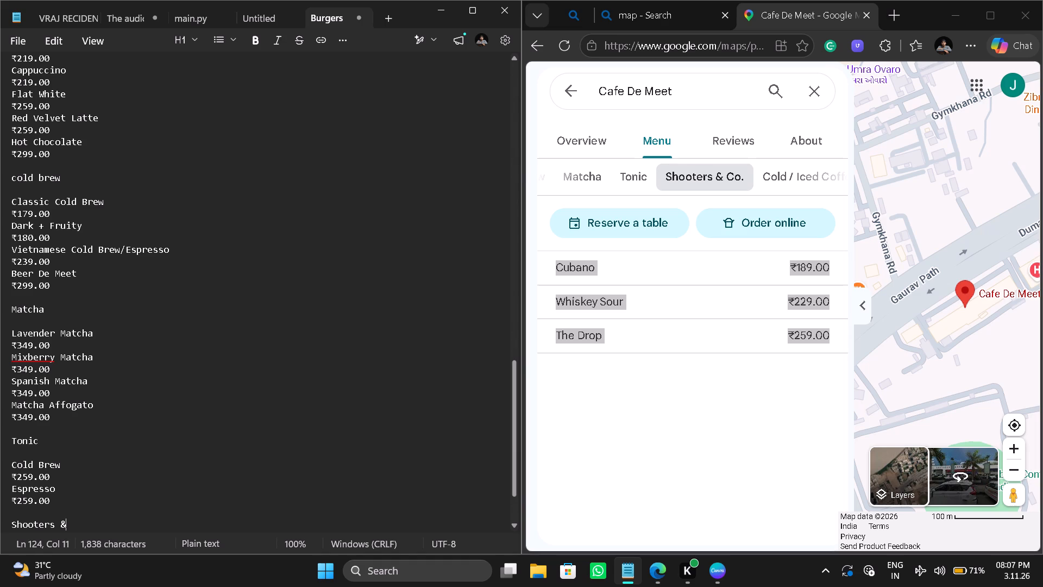
pyautogui.press('space')
pyautogui.write('co.')
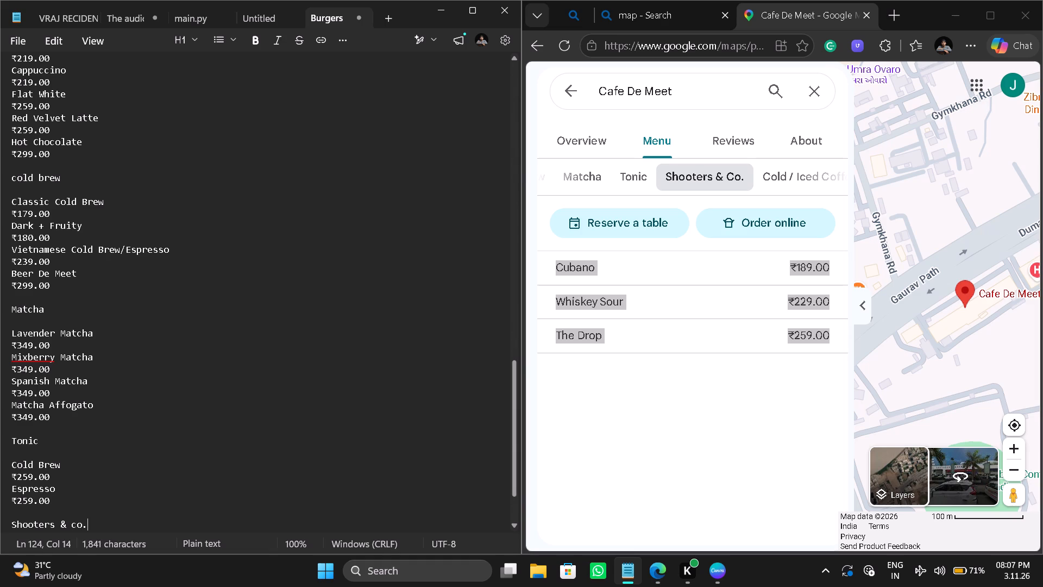
# Paste the copied items from Cubano to The Drop beneath the "Shooters & co." heading, leaving a blank line after the heading.
pyautogui.press('Return')
pyautogui.press('Return')
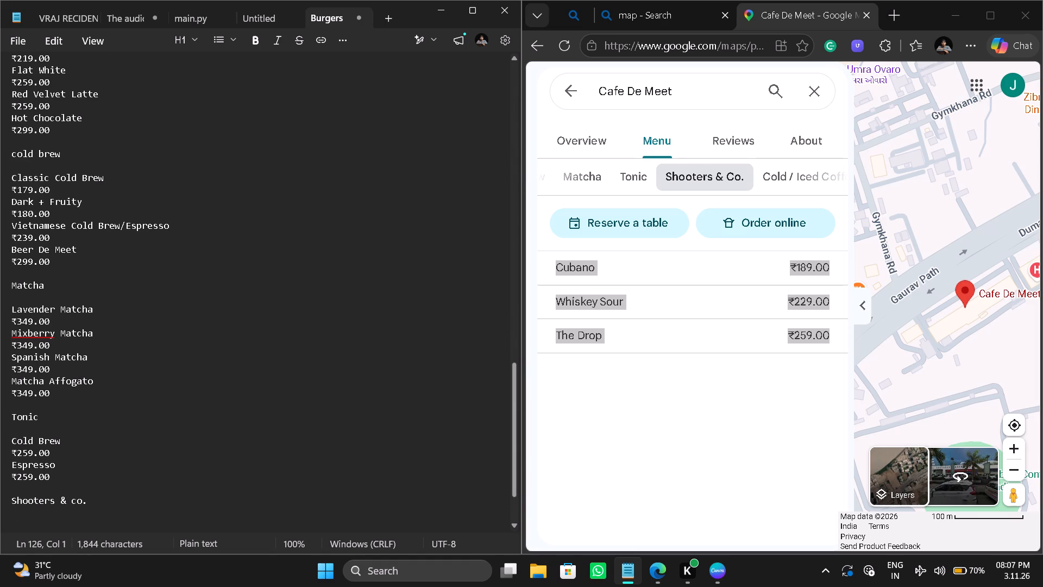
pyautogui.hotkey('ctrl', 'v')
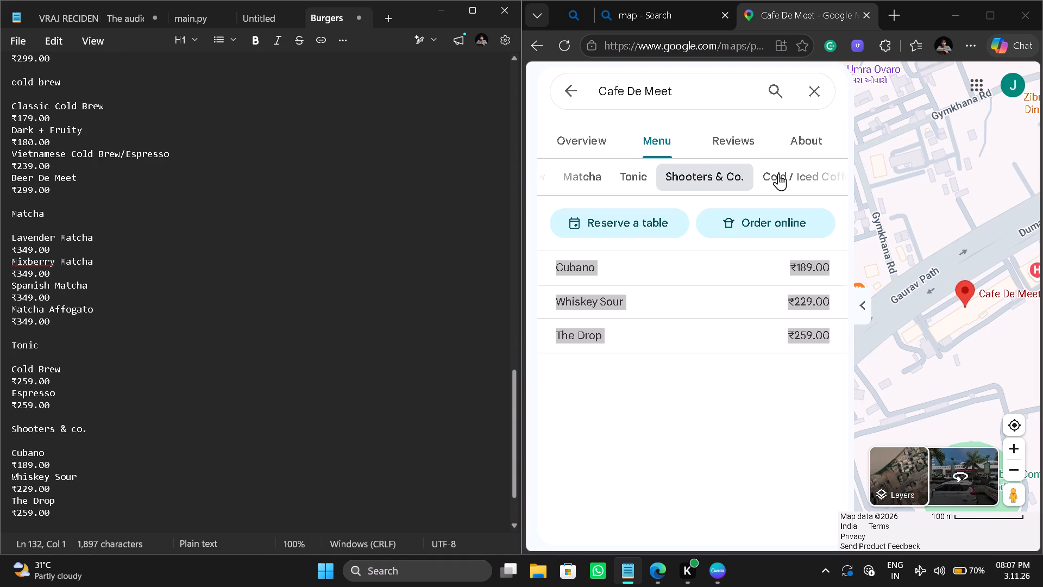
# Show the Cold / Iced Coffees section in Microsoft Edge and copy its items with add-on options and prices, from Iced Espresso to Shakerato.
pyautogui.click(778, 175)
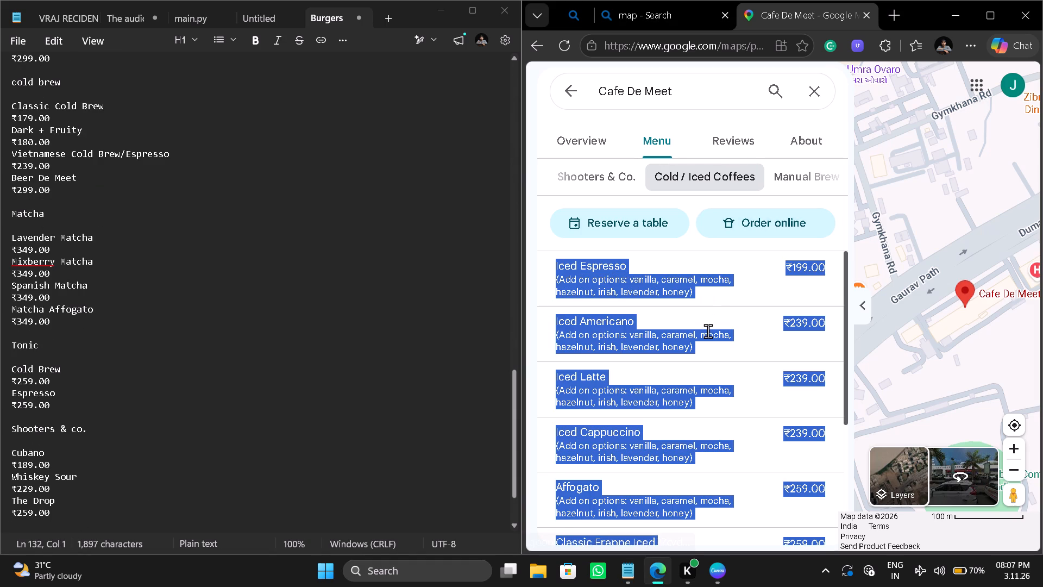
pyautogui.hotkey('ctrl', 'c')
# Add the heading "Cold & iced coffees" below The Drop entry in Notepad and paste the copied coffees beneath it, with blank lines around the heading.
pyautogui.click(108, 520)
pyautogui.press('Return')
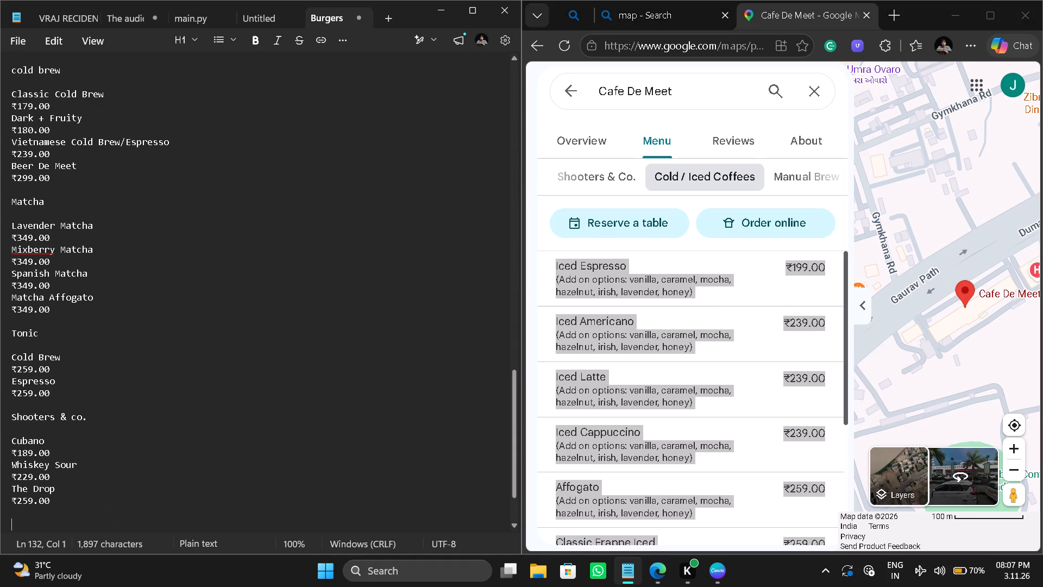
pyautogui.press('Return')
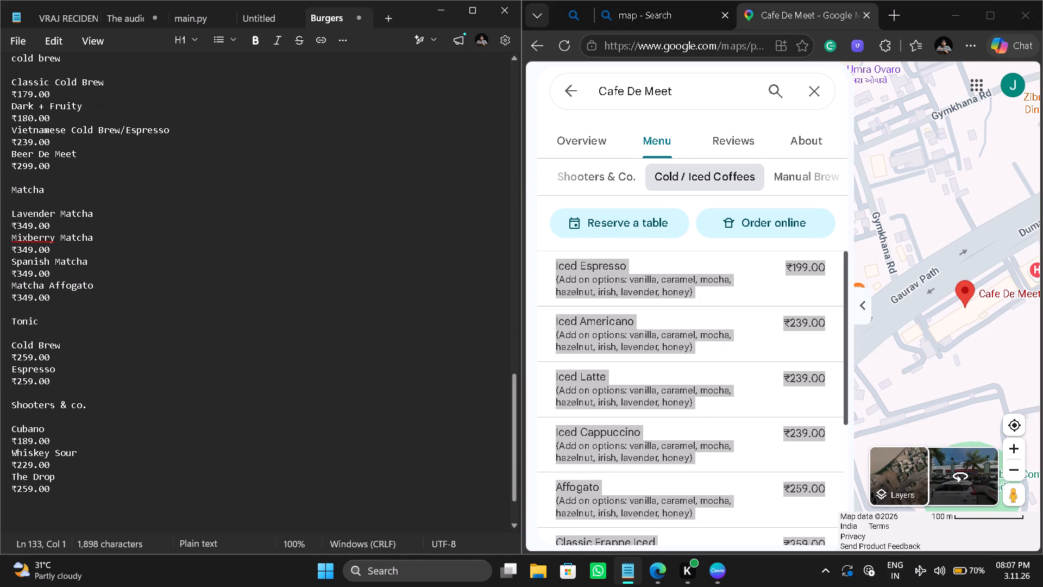
pyautogui.write('old')
pyautogui.press('space')
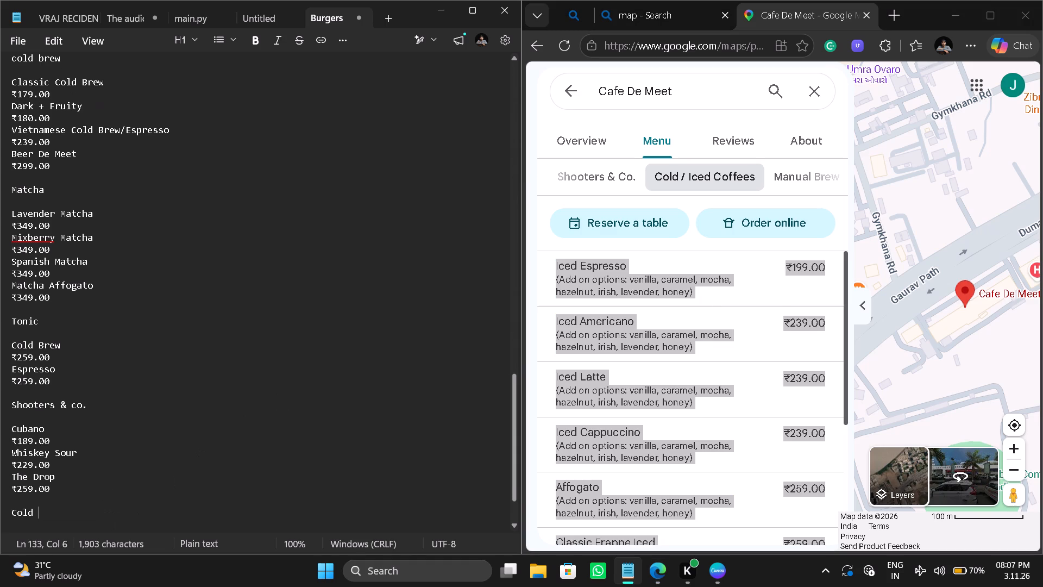
pyautogui.press('BackSpace')
pyautogui.press('space')
pyautogui.write('&')
pyautogui.press('space')
pyautogui.write('iced')
pyautogui.press('space')
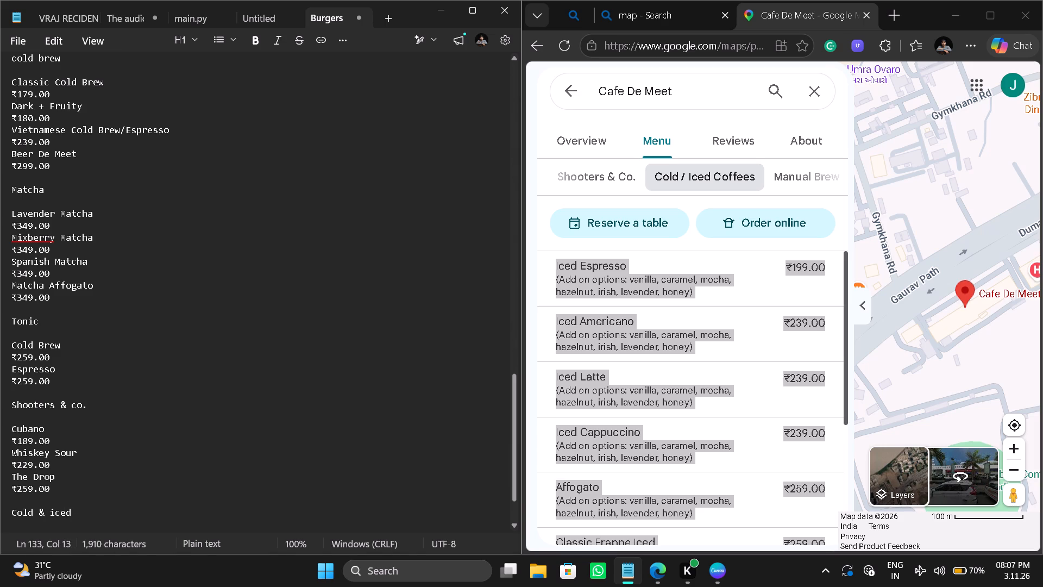
pyautogui.write('coffe')
pyautogui.write('es')
pyautogui.press('Return')
pyautogui.press('Return')
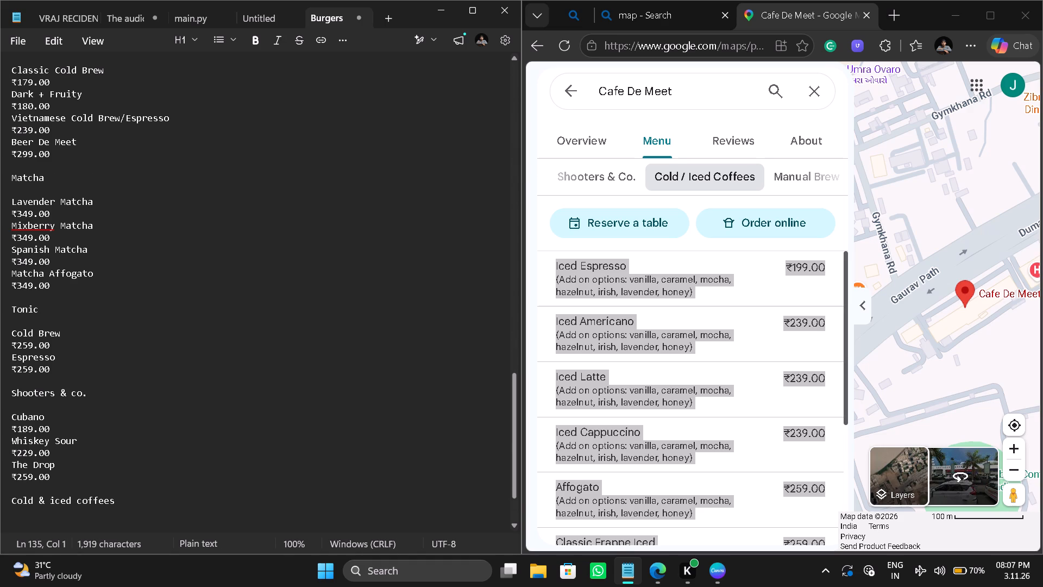
pyautogui.hotkey('ctrl', 'v')
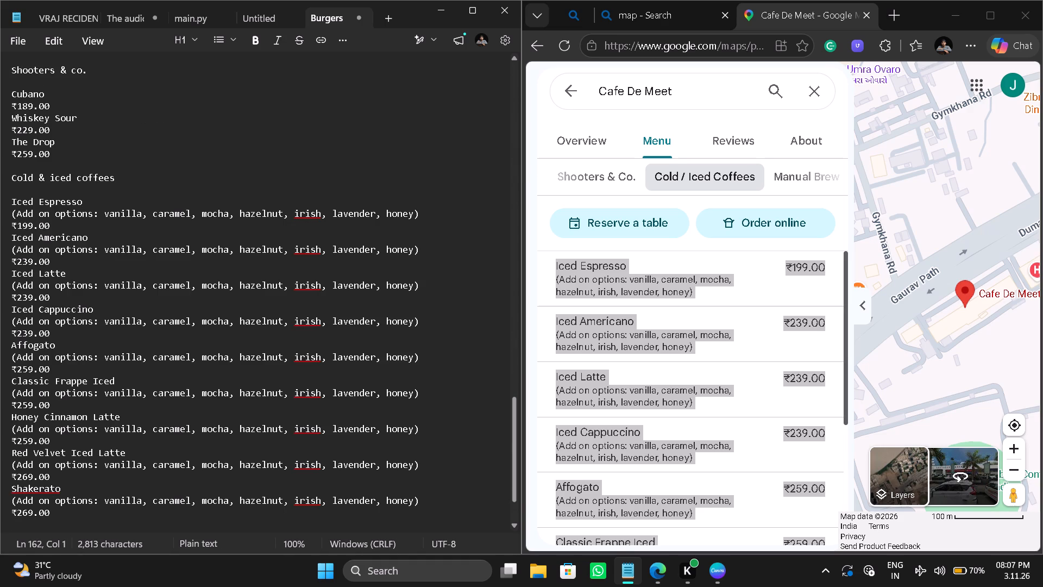
# Copy the Manual Brew items with prices, French Press to Syphon, from Microsoft Edge to Notepad, below the Shakerato entry with blank lines between.
pyautogui.click(793, 175)
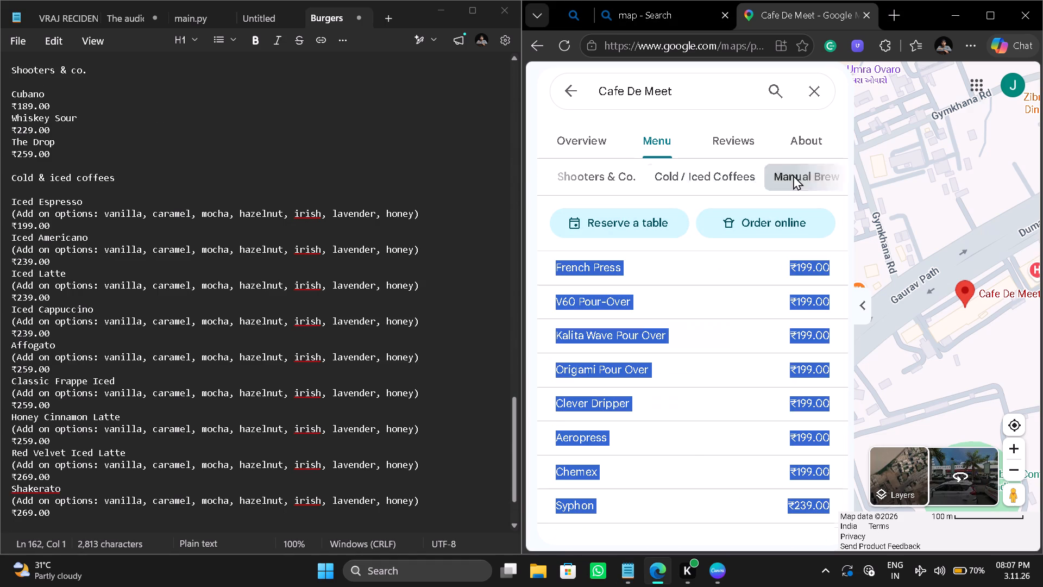
pyautogui.hotkey('ctrl', 'c')
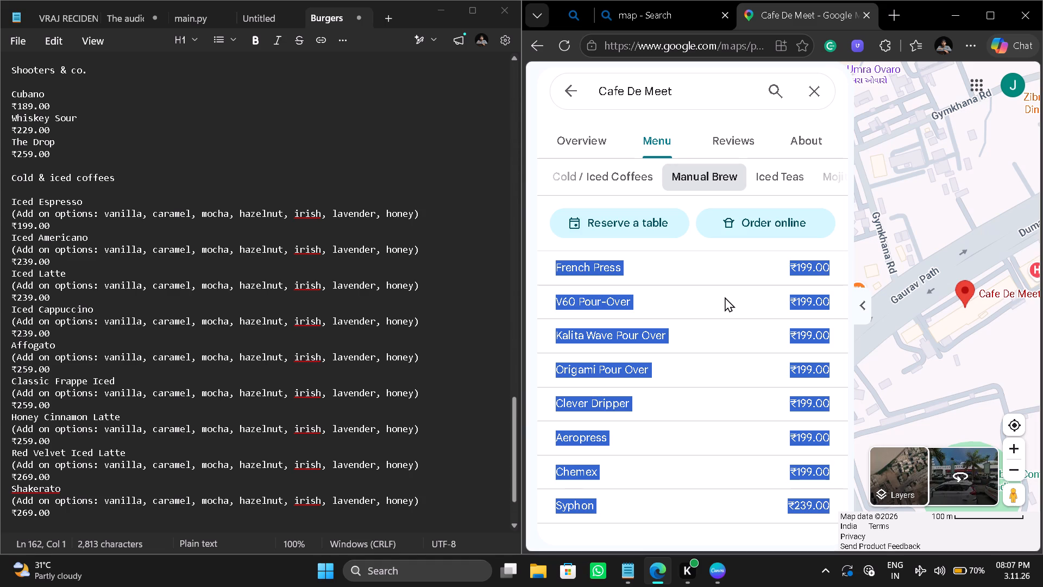
pyautogui.click(137, 519)
pyautogui.press('Return')
pyautogui.press('Return')
pyautogui.hotkey('ctrl', 'v')
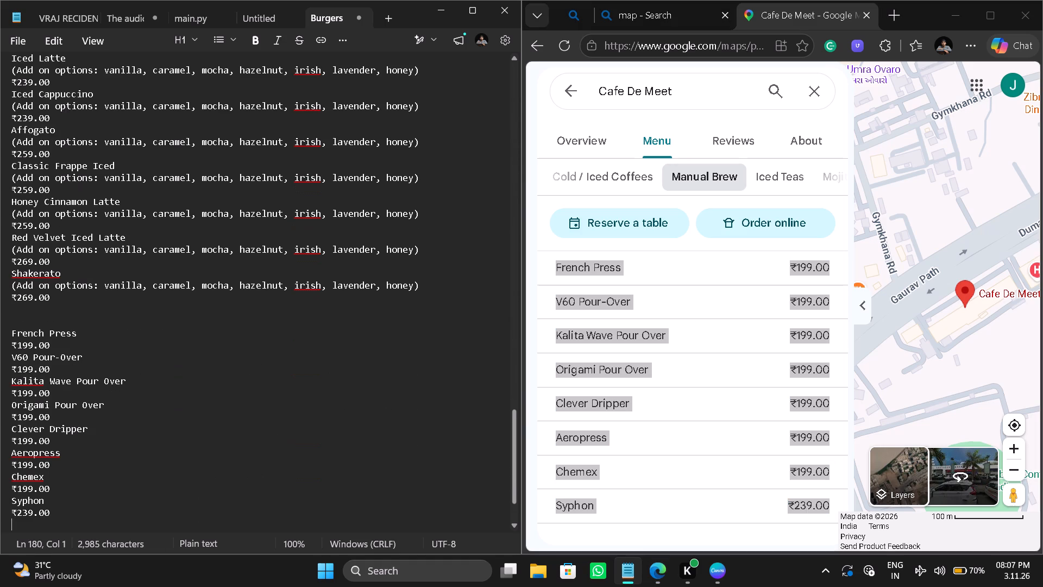
# Insert the heading "Manual Brew" above the French Press entry, keeping a blank line before and after it.
pyautogui.click(35, 313)
pyautogui.click(21, 316)
pyautogui.press('Return')
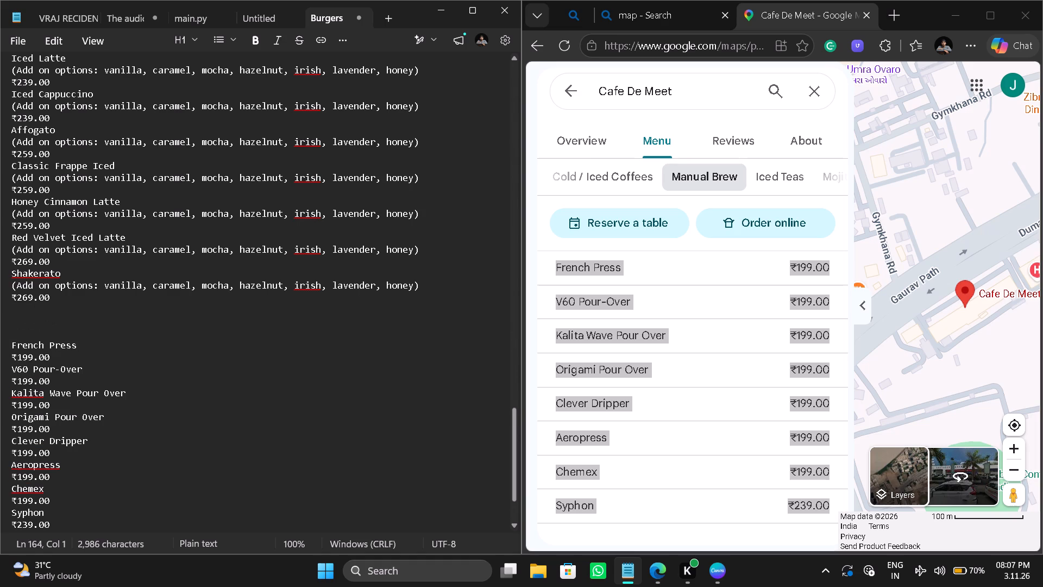
pyautogui.press('Up')
pyautogui.write('anual')
pyautogui.press('space')
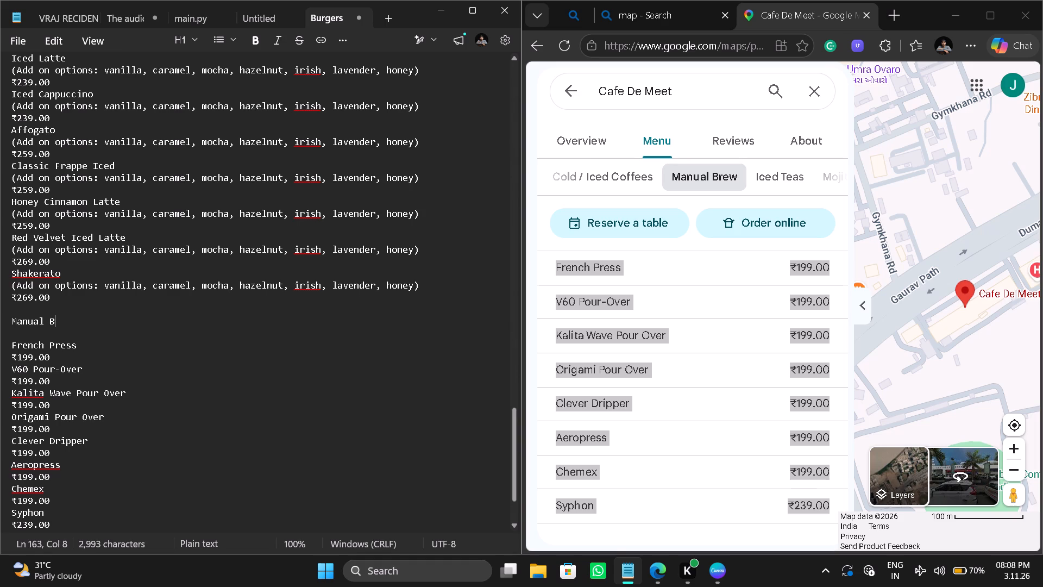
pyautogui.press('w')
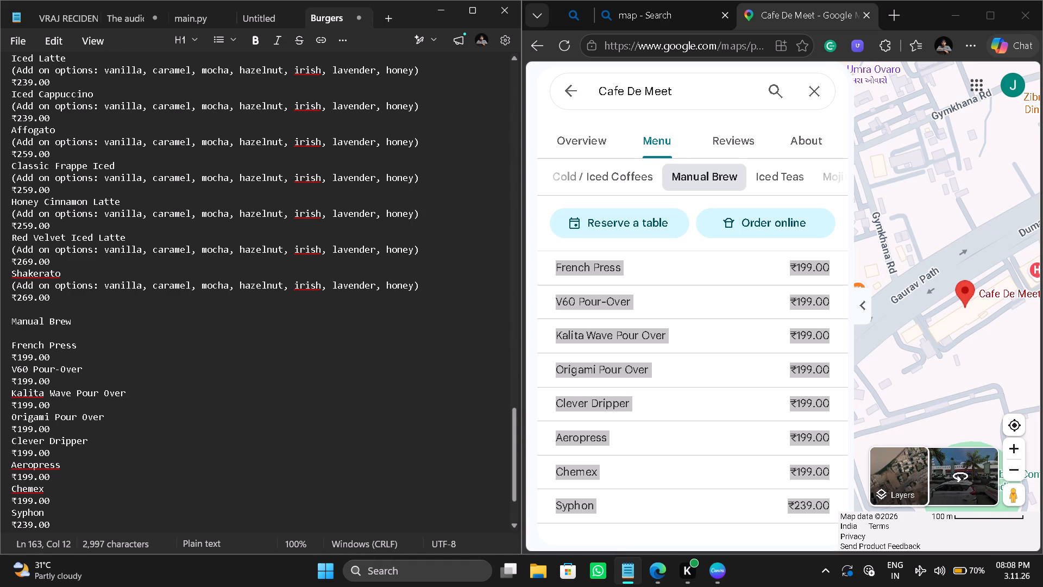
# Show the Iced Teas section in Microsoft Edge and copy its items with add-ons and prices, from Lemon Ice Tea to Mogo Mogo Ice Tea.
pyautogui.click(67, 524)
pyautogui.press('Down')
pyautogui.press('Down')
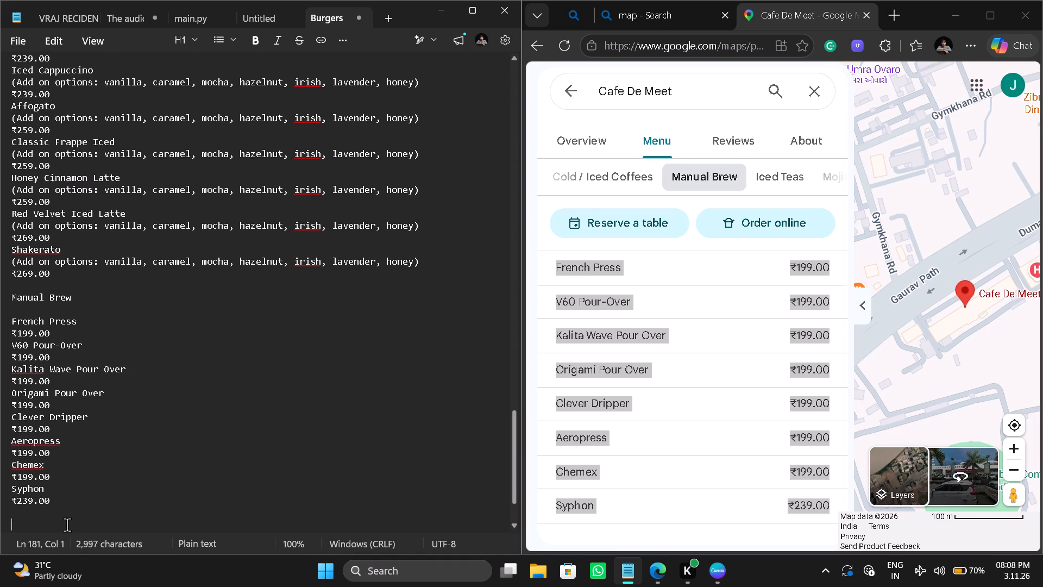
pyautogui.press('Down')
pyautogui.click(766, 183)
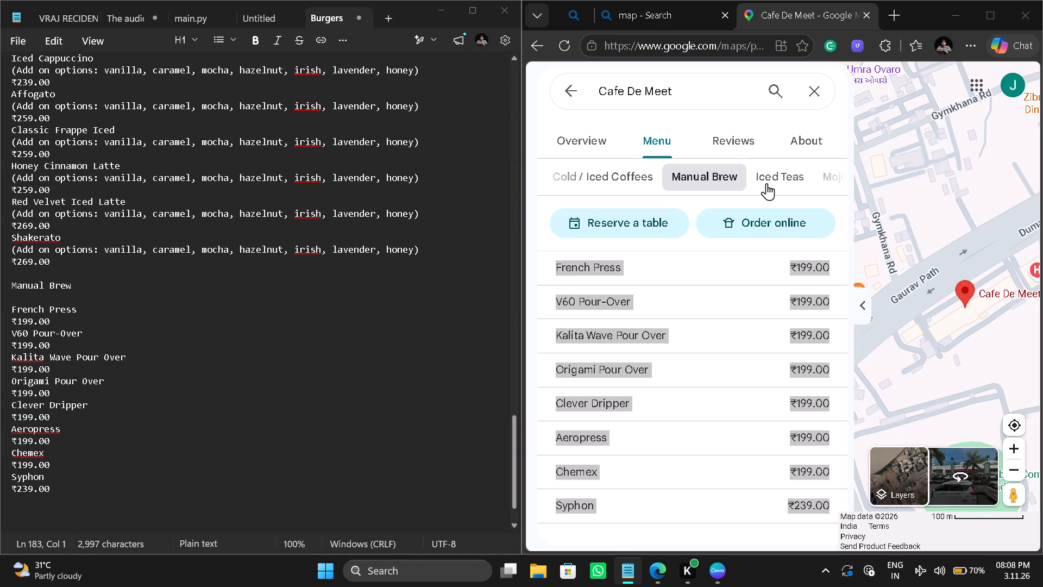
pyautogui.hotkey('ctrl', 'c')
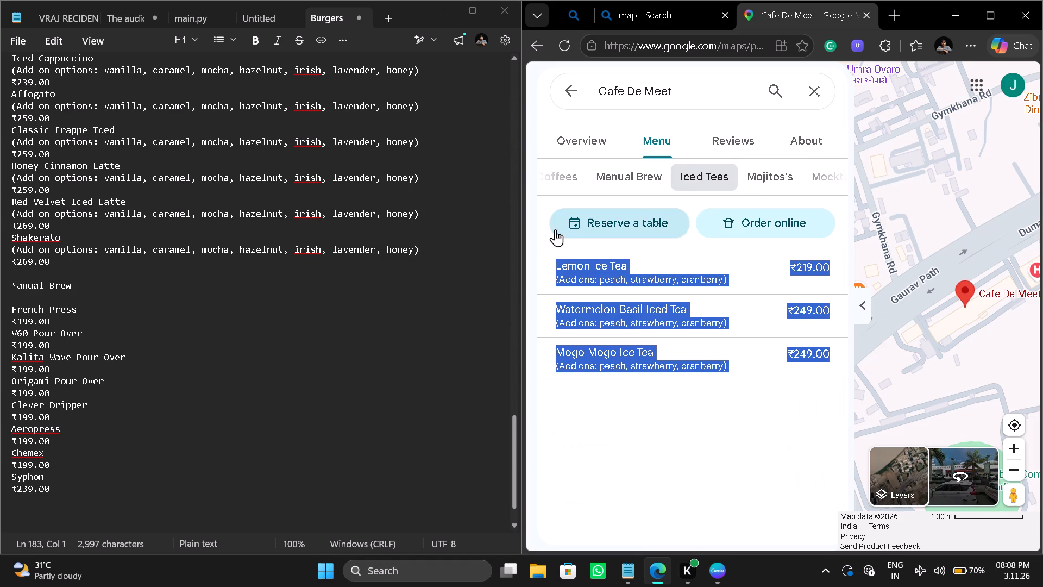
# Add the heading "iced tea" below the Syphon entry in Notepad and paste the copied iced teas beneath it, with blank lines around the heading.
pyautogui.click(74, 501)
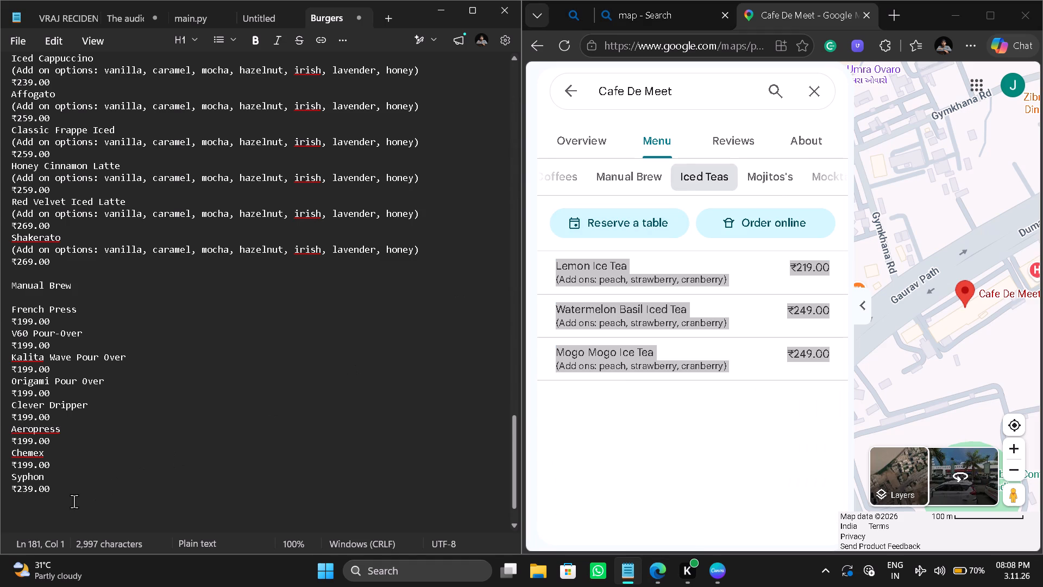
pyautogui.press('Down')
pyautogui.press('Down')
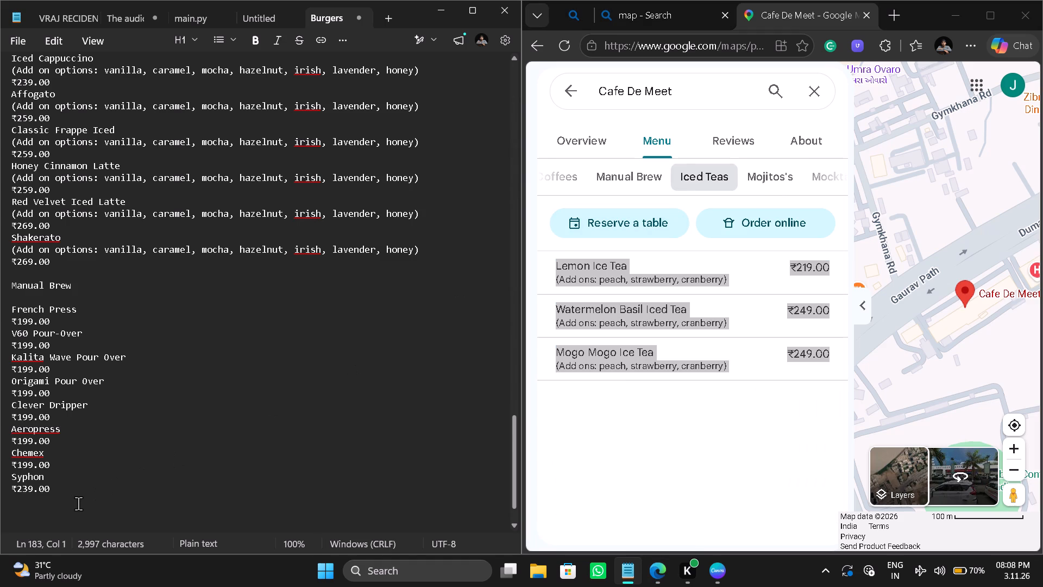
pyautogui.write('ice')
pyautogui.write('d tea')
pyautogui.press('space')
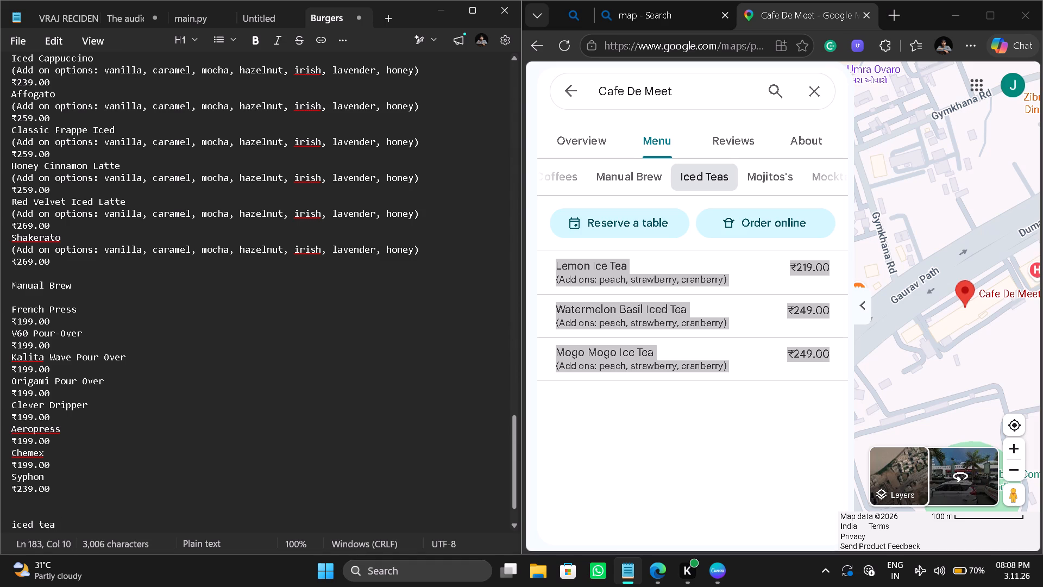
pyautogui.press('Return')
pyautogui.press('Return')
pyautogui.hotkey('ctrl', 'v')
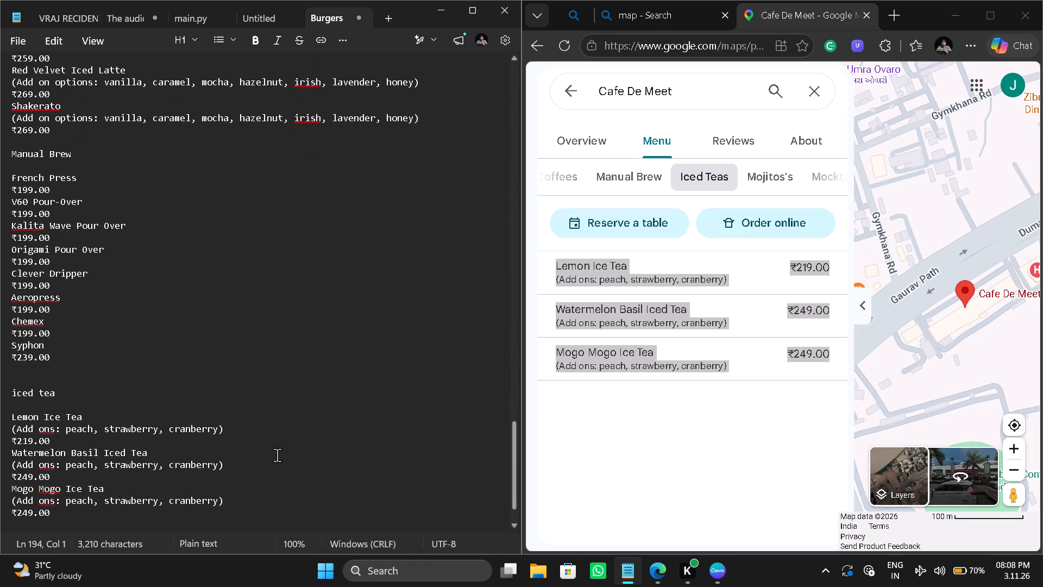
# Show the Mojitos's section in Microsoft Edge and copy the Classic Mojito entry with its flavour options and price.
pyautogui.click(775, 181)
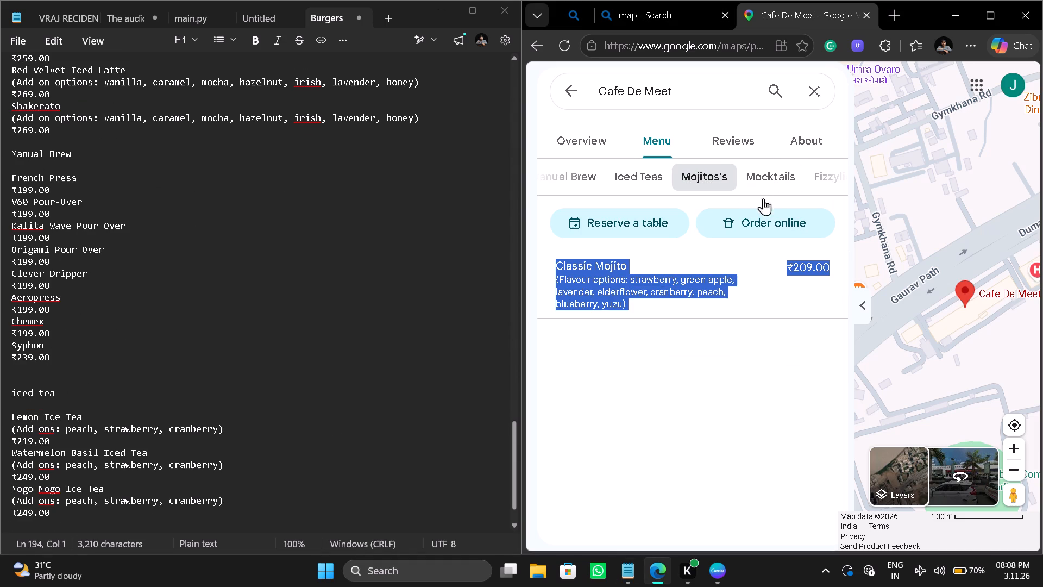
pyautogui.hotkey('ctrl', 'c')
# Add the heading "mojito's" below the Mogo Mogo Ice Tea entry in Notepad and paste the copied Classic Mojito entry beneath it, with blank lines around the heading.
pyautogui.moveTo(208, 488); pyautogui.dragTo(174, 515)
pyautogui.click(174, 515)
pyautogui.click(174, 515)
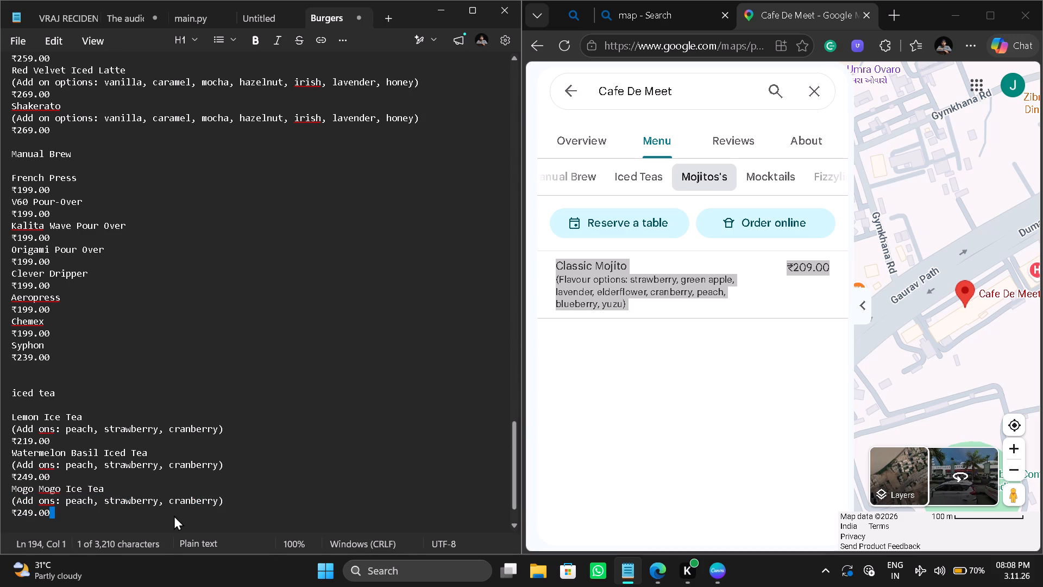
pyautogui.press('Return')
pyautogui.press('Return')
pyautogui.press('Return')
pyautogui.press('BackSpace')
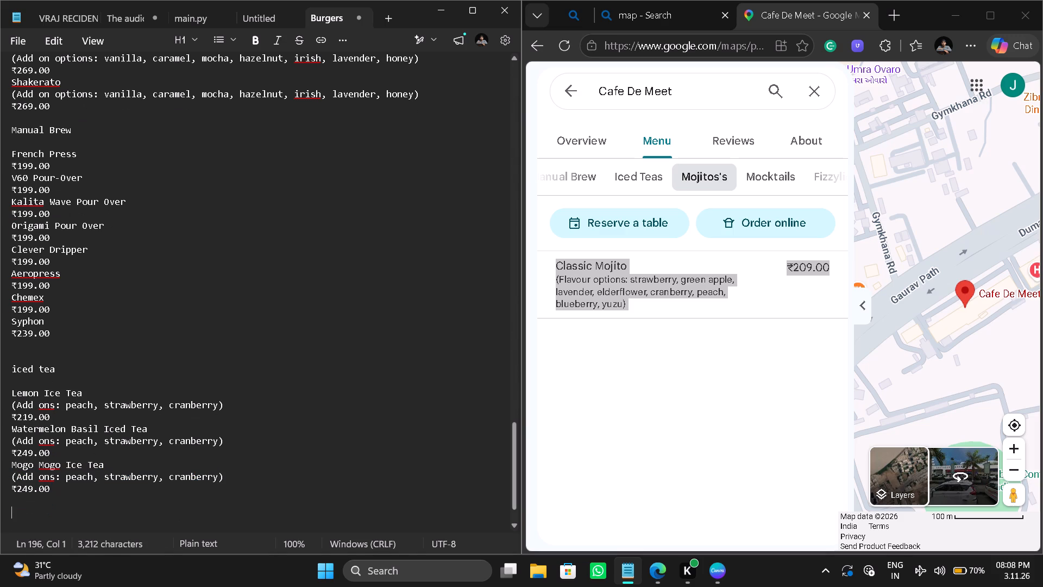
pyautogui.press('Return')
pyautogui.write('mo')
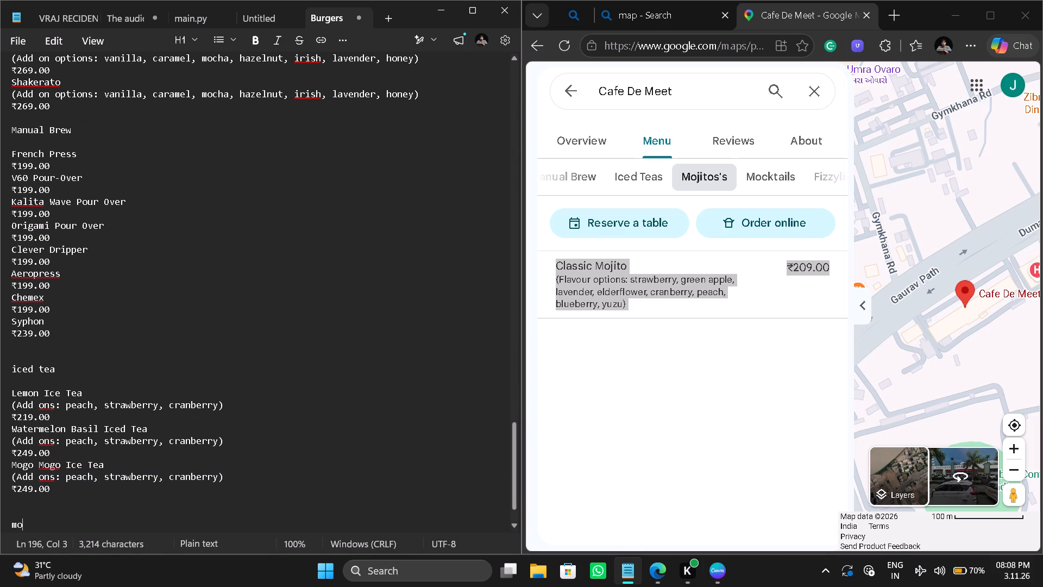
pyautogui.write('jito')
pyautogui.press("'")
pyautogui.press('s')
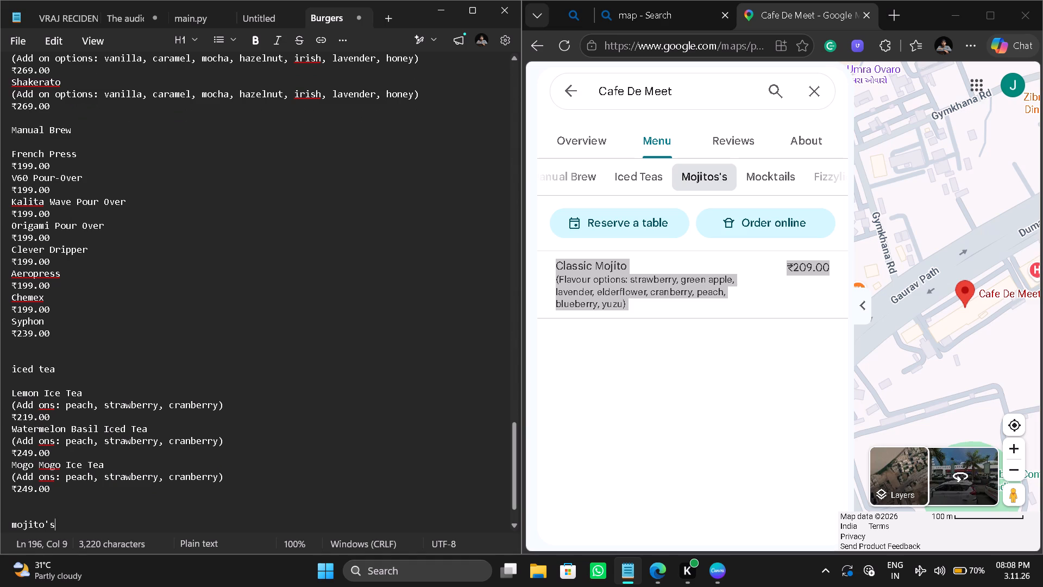
pyautogui.press('Return')
pyautogui.press('Return')
pyautogui.hotkey('ctrl', 'v')
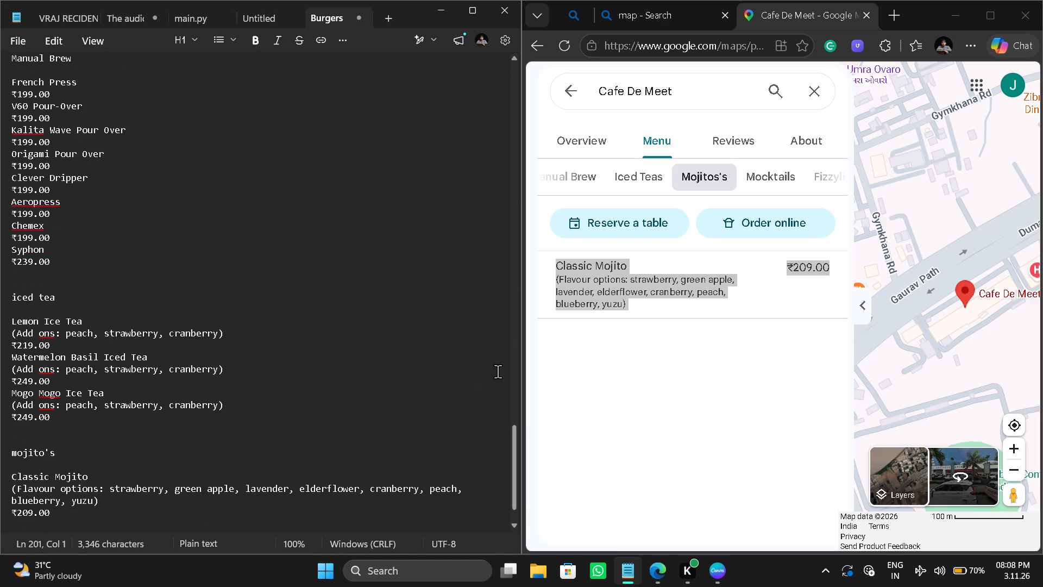
# Show the Mocktails section in Microsoft Edge and copy its items with prices, from Blue Lagoon to Peachy Sunset.
pyautogui.click(762, 188)
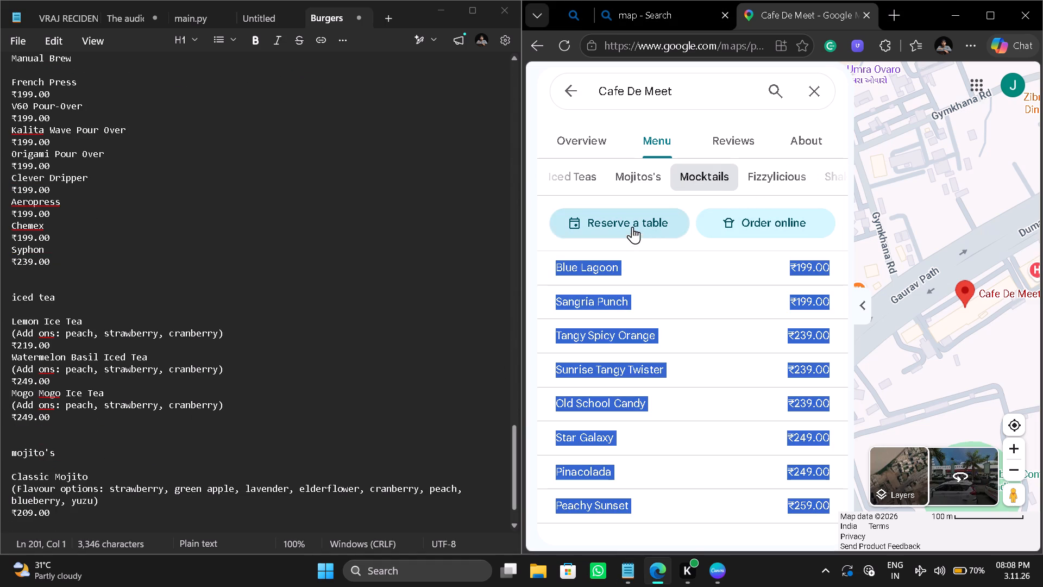
pyautogui.hotkey('ctrl', 'c')
pyautogui.keyDown('ctrl'); pyautogui.click(567, 264); pyautogui.keyUp('ctrl')
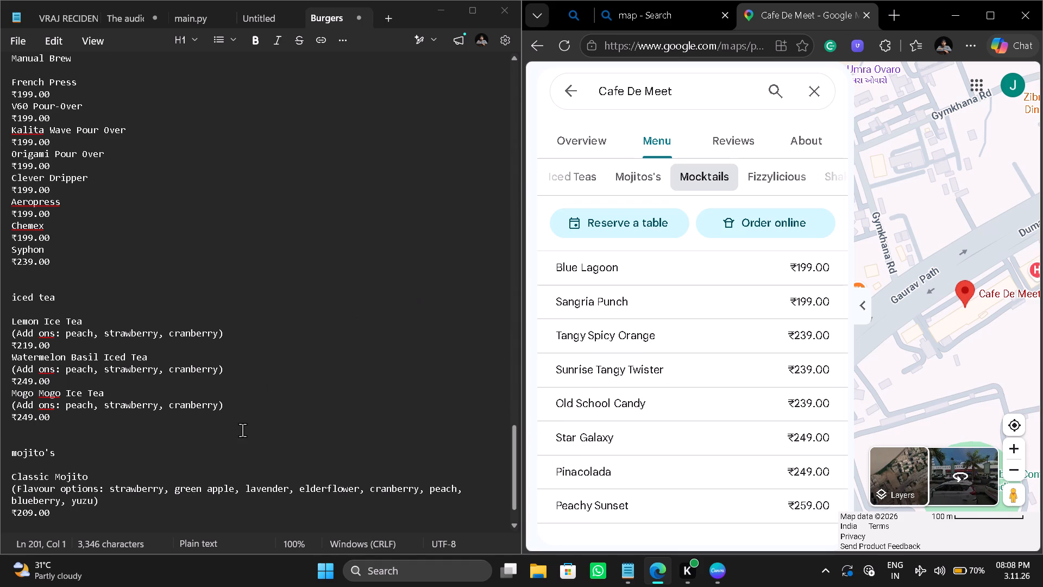
# Add the heading "Moctails" below the Classic Mojito entry in Notepad and paste the copied mocktails beneath it, with blank lines around the heading.
pyautogui.click(99, 519)
pyautogui.press('Return')
pyautogui.press('Return')
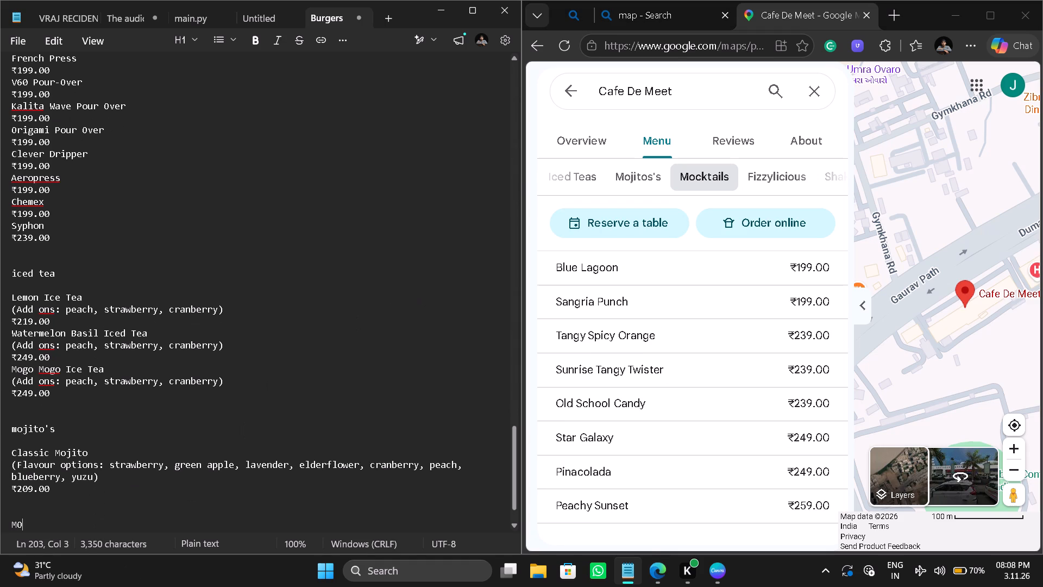
pyautogui.press('BackSpace')
pyautogui.write('OCTAIL')
pyautogui.press('BackSpace')
pyautogui.press('BackSpace')
pyautogui.press('BackSpace')
pyautogui.press('BackSpace')
pyautogui.write('octial')
pyautogui.press('BackSpace')
pyautogui.press('BackSpace')
pyautogui.press('BackSpace')
pyautogui.write('ails')
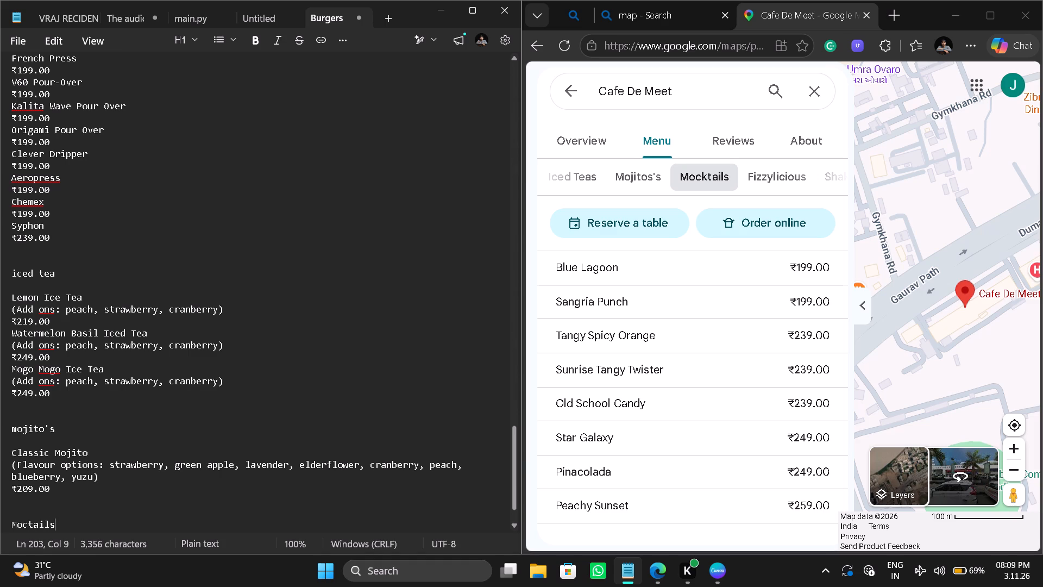
pyautogui.press('Return')
pyautogui.press('Return')
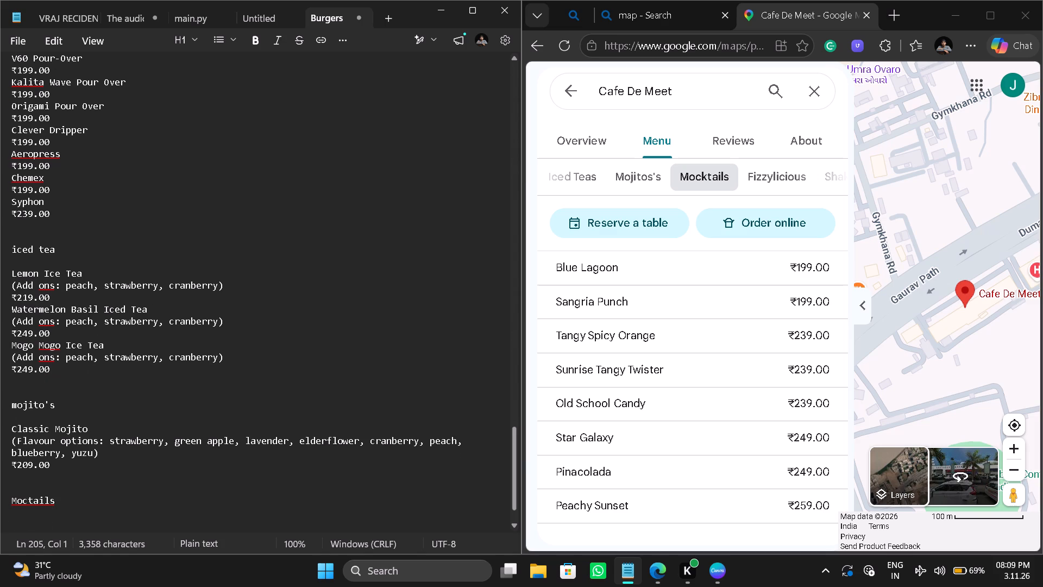
pyautogui.hotkey('ctrl', 'v')
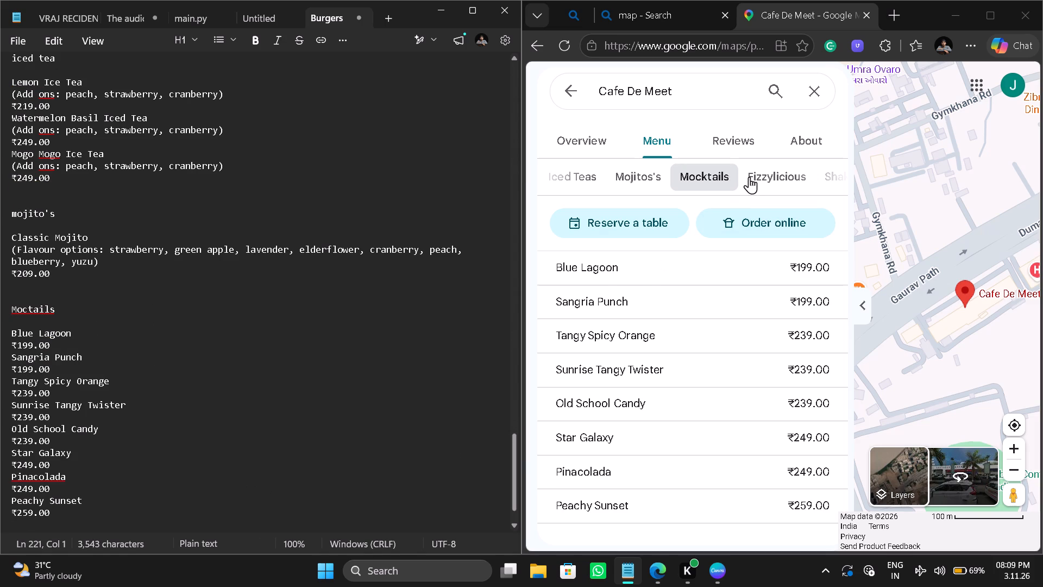
# Show the Fizzylicious section in Microsoft Edge and copy its items with prices, from Coffee Cherrysoda to Bloody Orange.
pyautogui.click(758, 177)
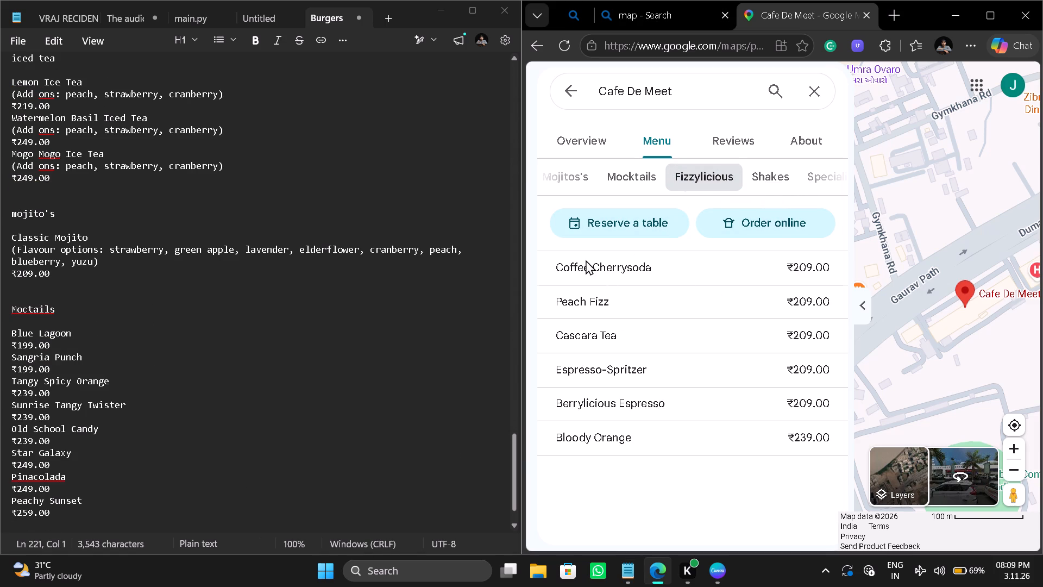
pyautogui.click(564, 266)
pyautogui.moveTo(564, 266); pyautogui.dragTo(832, 504)
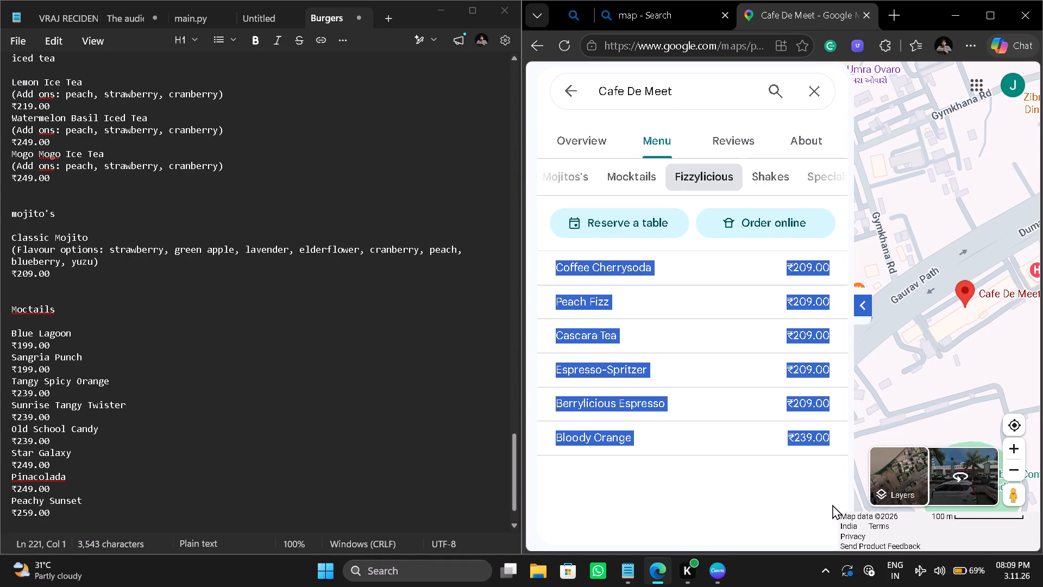
pyautogui.moveTo(832, 504); pyautogui.dragTo(832, 558)
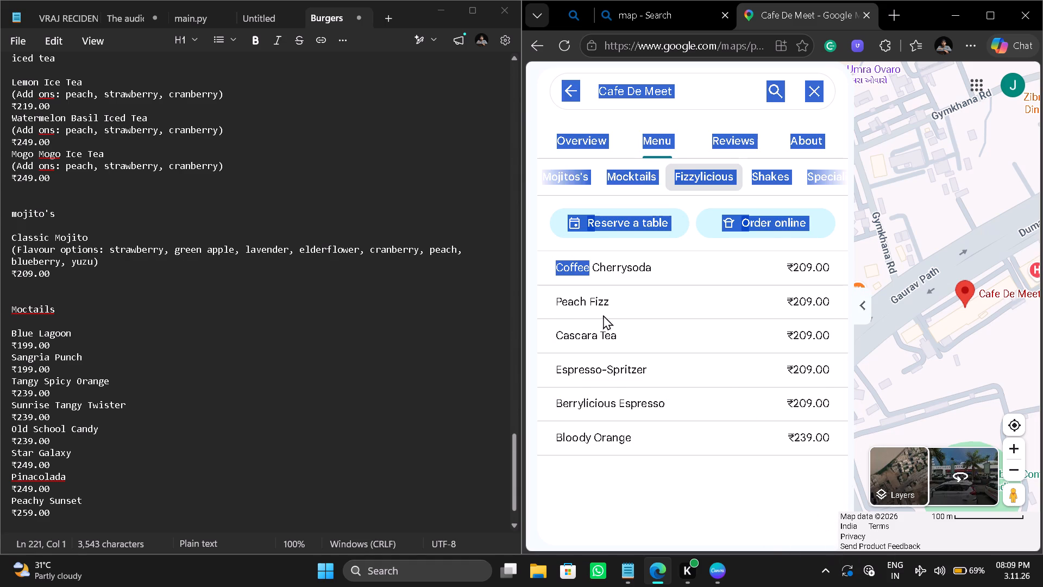
pyautogui.click(563, 268)
pyautogui.moveTo(563, 268); pyautogui.dragTo(731, 411)
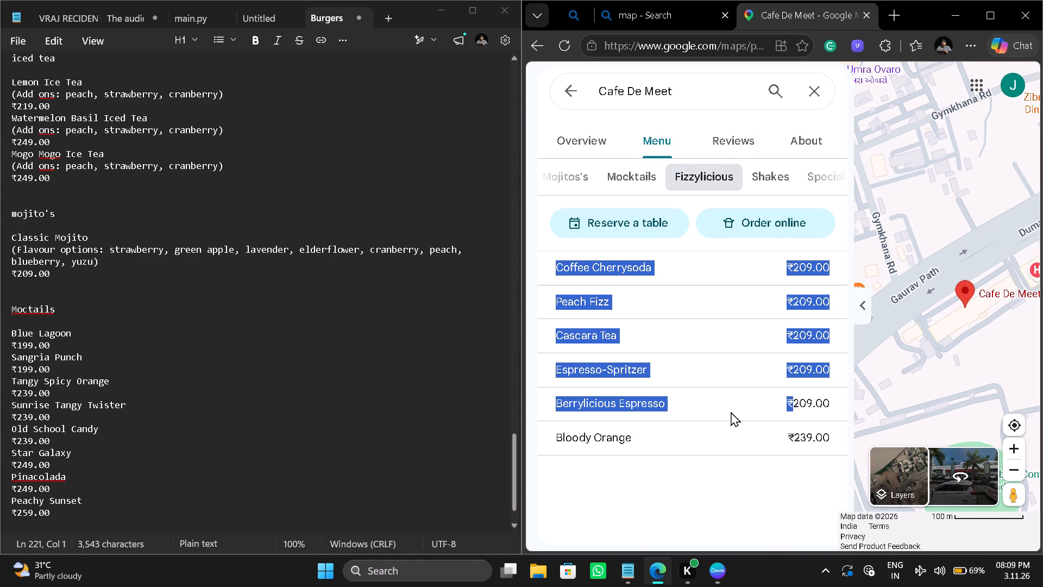
pyautogui.moveTo(731, 411); pyautogui.dragTo(819, 449)
pyautogui.hotkey('ctrl', 'c')
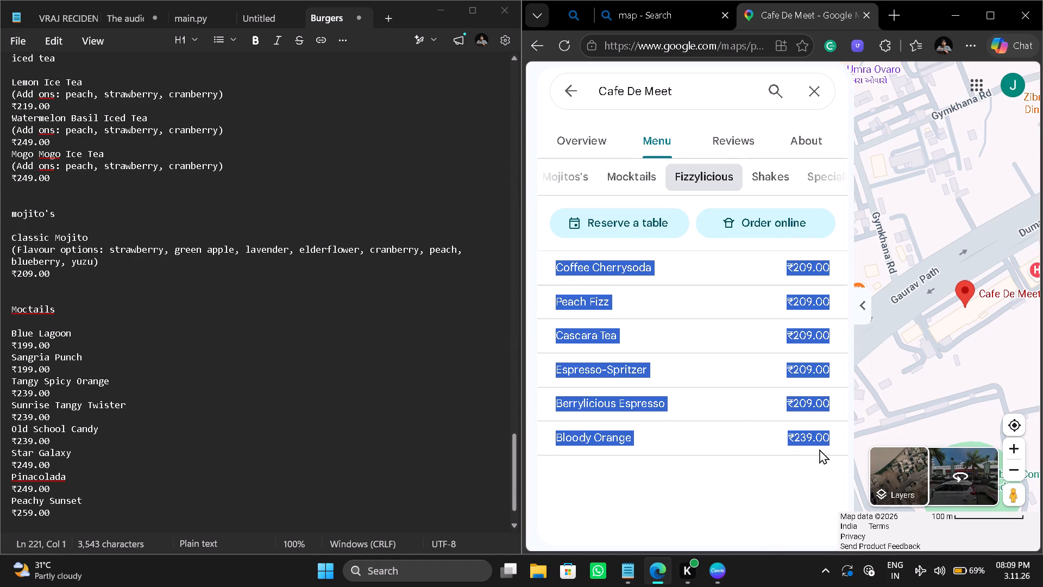
# Add the heading "Fizzylicious" below the Peachy Sunset entry in Notepad and paste the copied items beneath it, with a blank line before and after the heading.
pyautogui.click(79, 518)
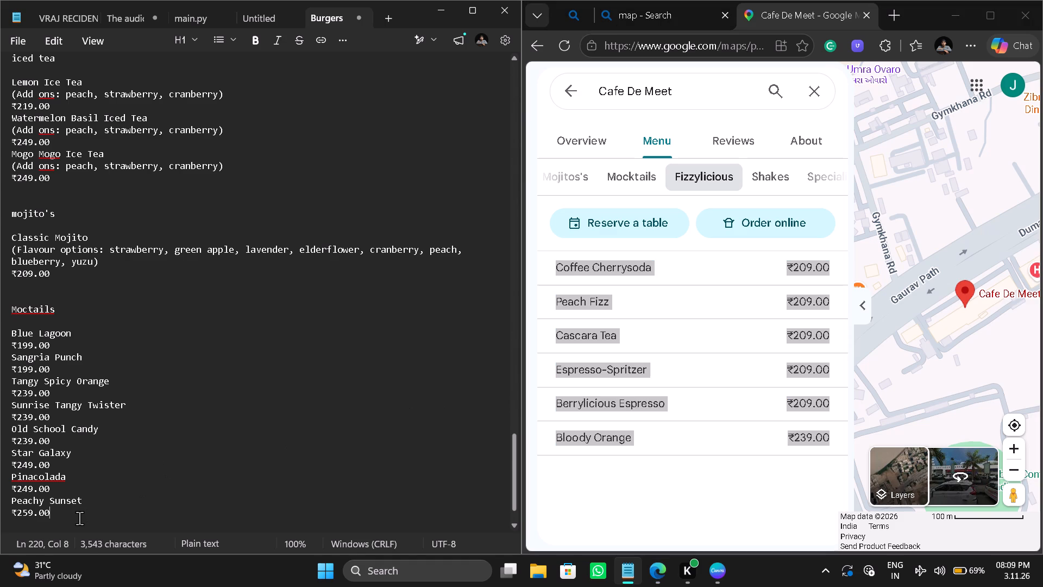
pyautogui.press('Return')
pyautogui.press('Return')
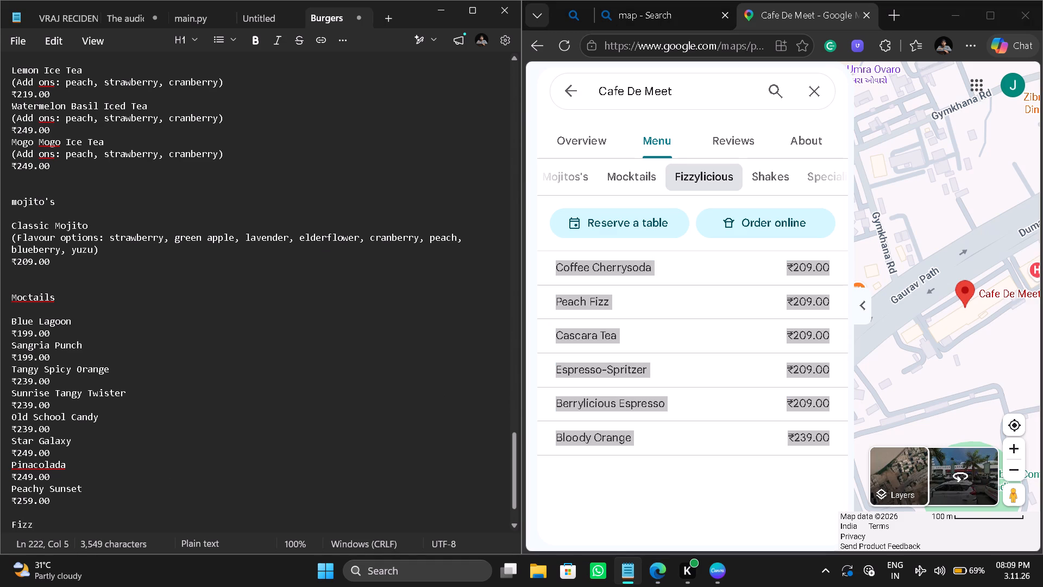
pyautogui.press('y')
pyautogui.write('li')
pyautogui.write('cious')
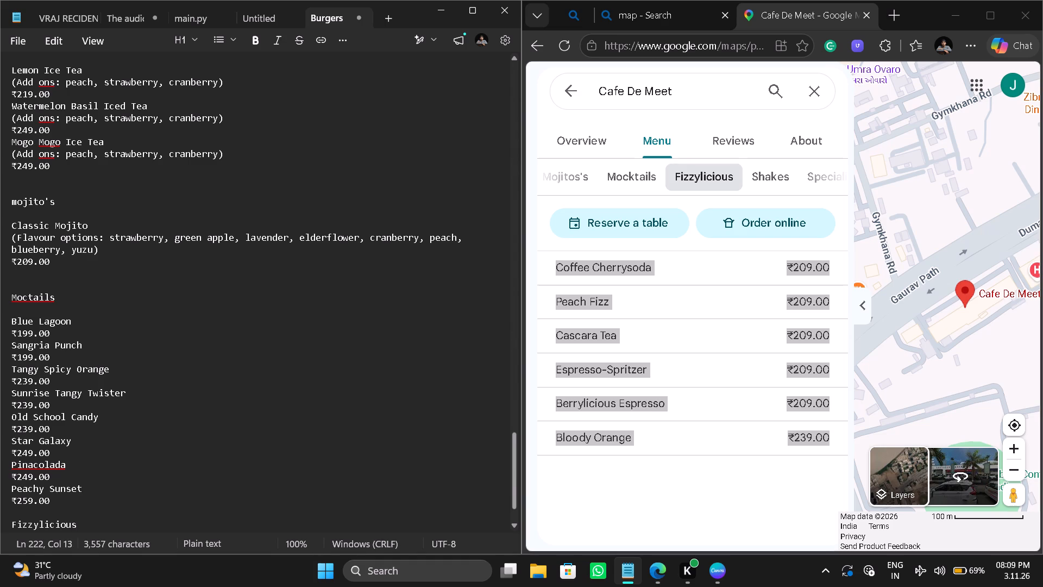
pyautogui.press('Return')
pyautogui.press('Return')
pyautogui.hotkey('ctrl', 'v')
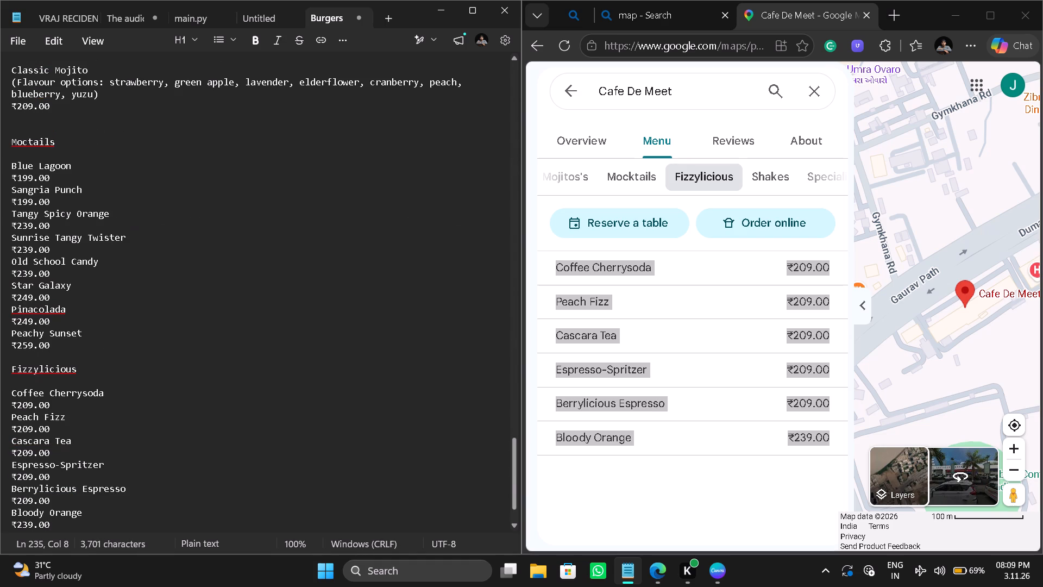
# Show the Shakes section in Microsoft Edge and add the heading "Shakes" below the Bloody Orange entry in Notepad, with a blank line before it.
pyautogui.click(777, 164)
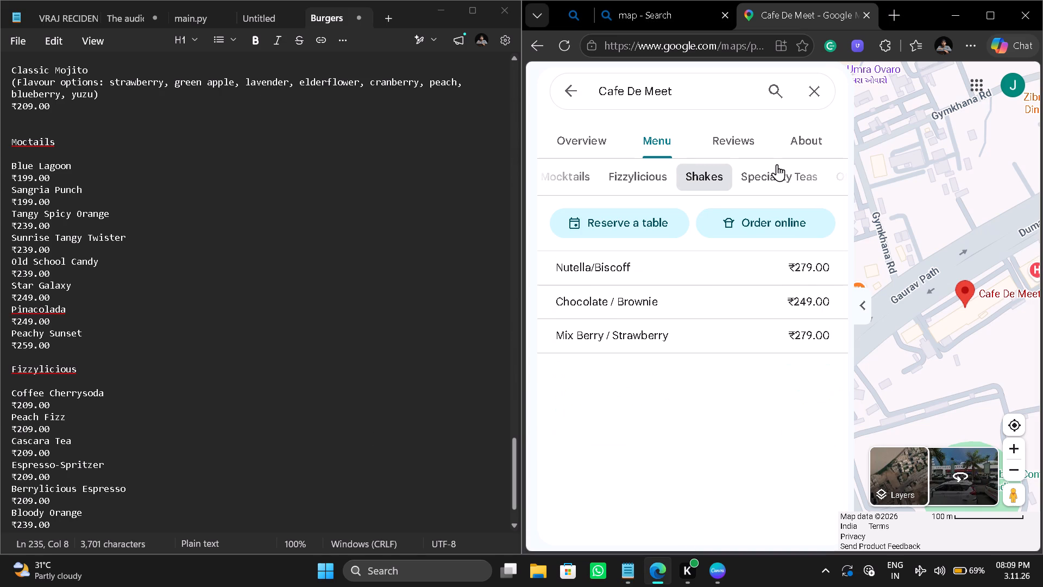
pyautogui.click(112, 519)
pyautogui.press('Return')
pyautogui.press('Return')
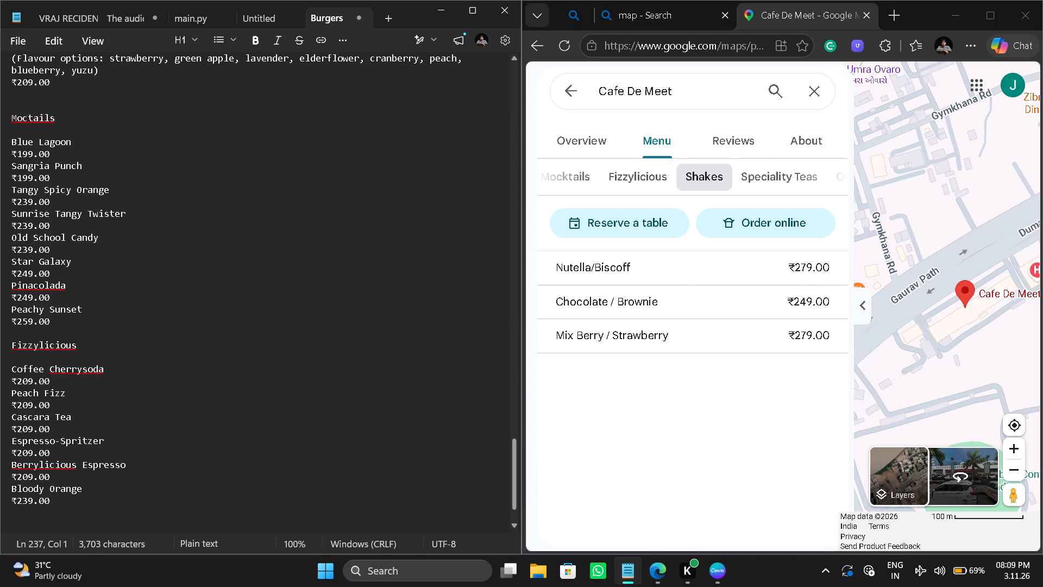
pyautogui.write('ha')
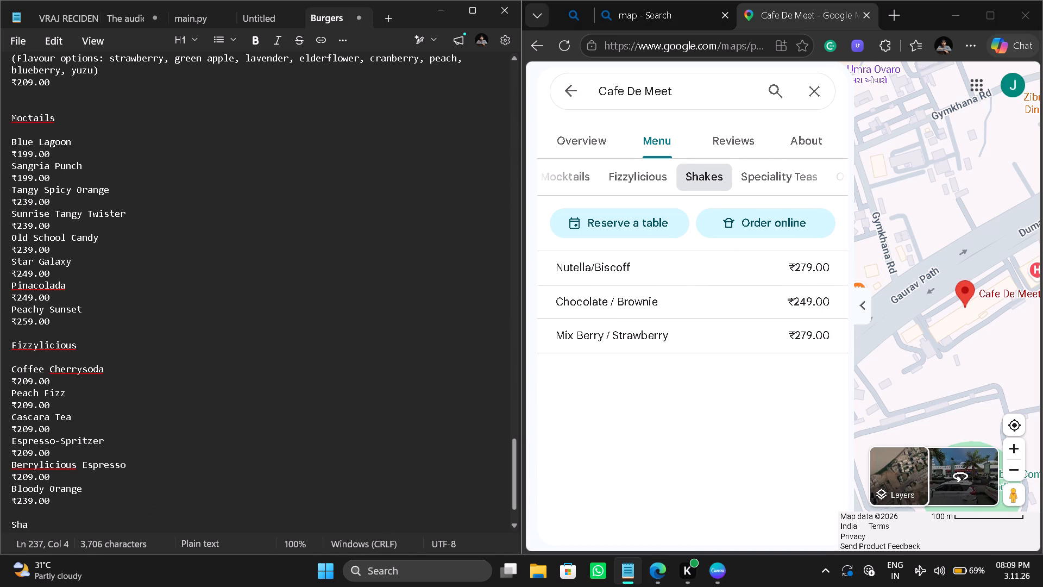
pyautogui.write('kes')
pyautogui.press('Return')
pyautogui.press('Return')
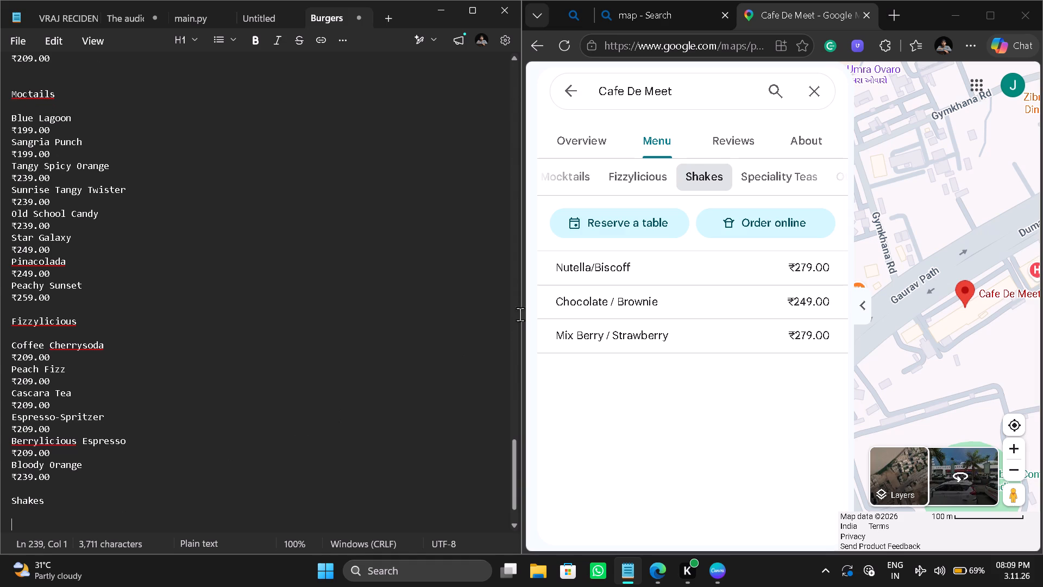
# Copy the shakes with prices, from Nutella/Biscoff to Mix Berry / Strawberry, from Microsoft Edge and paste them under the Shakes heading in Notepad.
pyautogui.click(551, 267)
pyautogui.moveTo(551, 267); pyautogui.dragTo(785, 387)
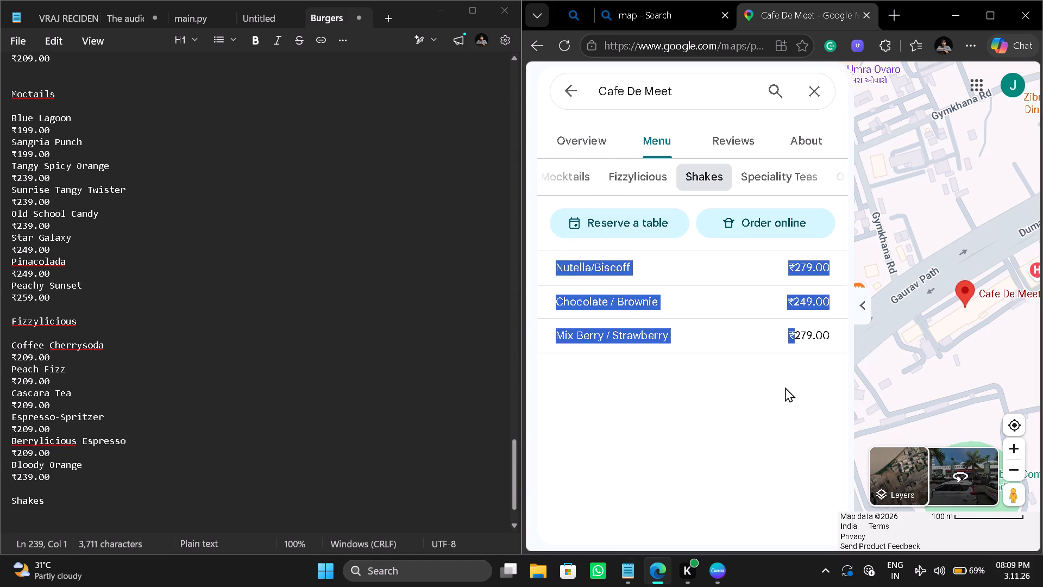
pyautogui.moveTo(785, 387); pyautogui.dragTo(843, 330)
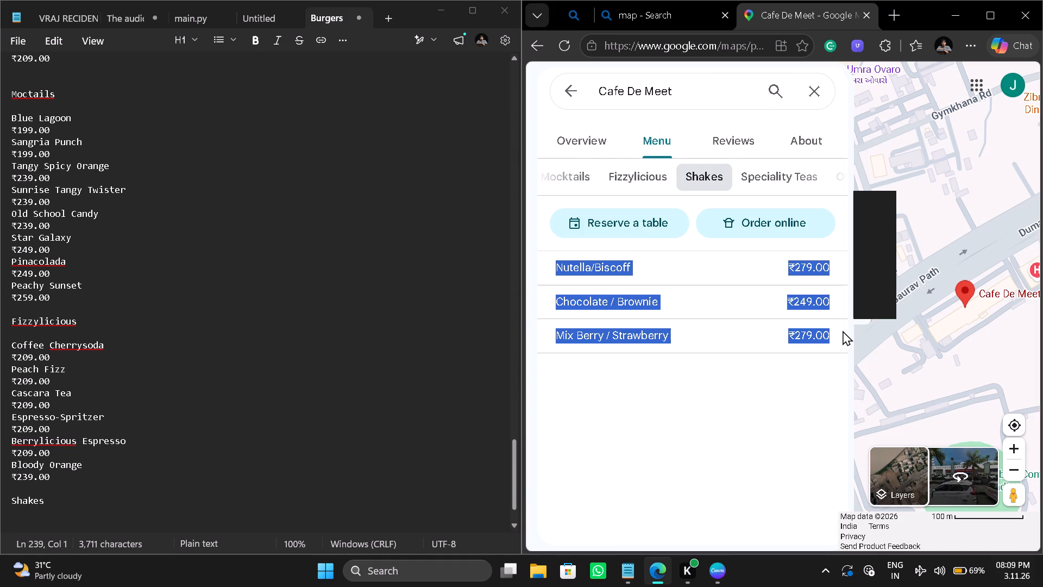
pyautogui.hotkey('ctrl', 'c')
pyautogui.click(60, 510)
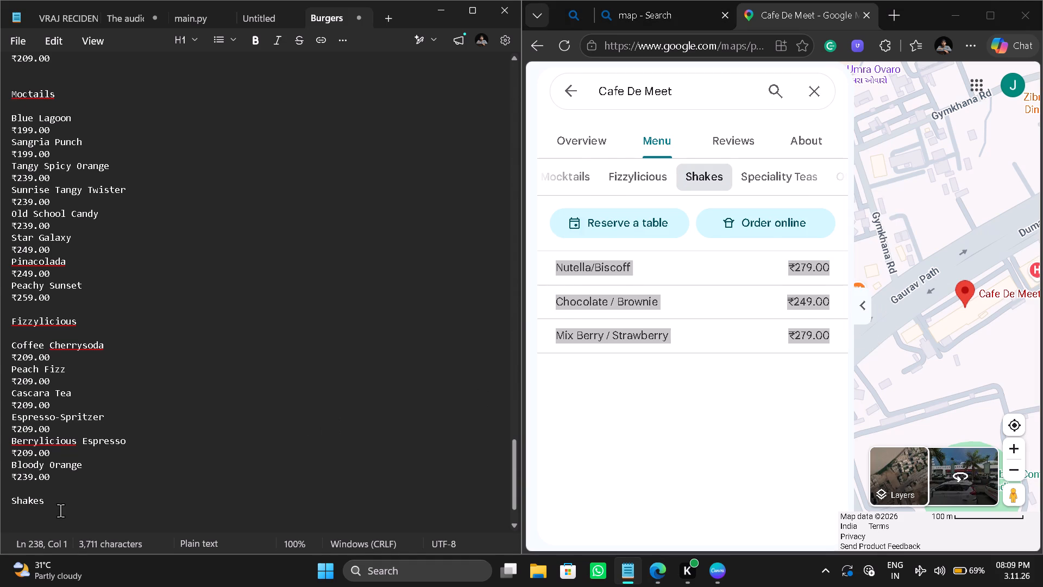
pyautogui.press('Return')
pyautogui.hotkey('ctrl', 'v')
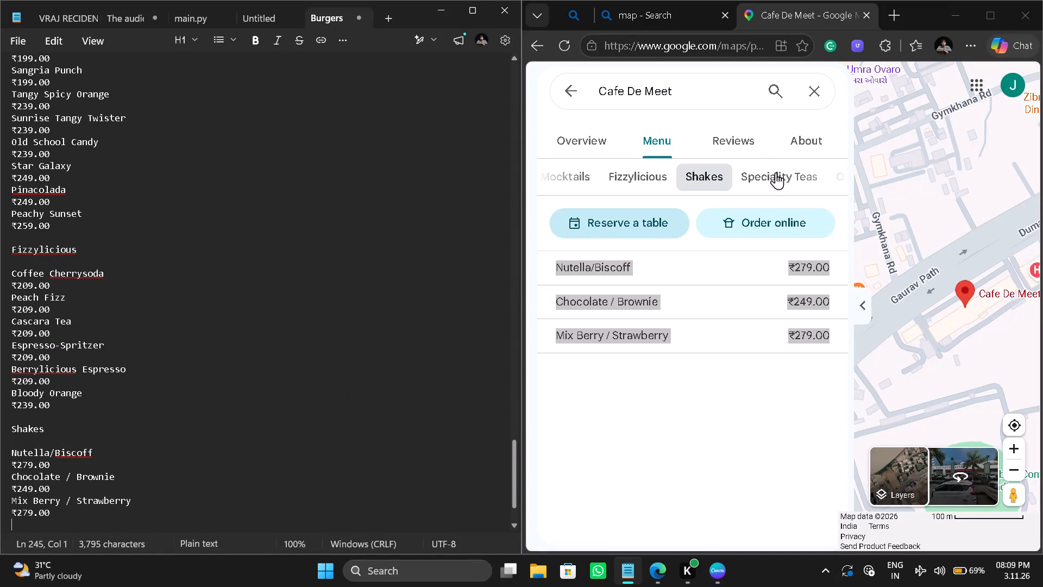
# Show the Speciality Teas section in Microsoft Edge and copy its items with prices, from Classic Chai to Mogo Mogo Green Tea.
pyautogui.click(776, 172)
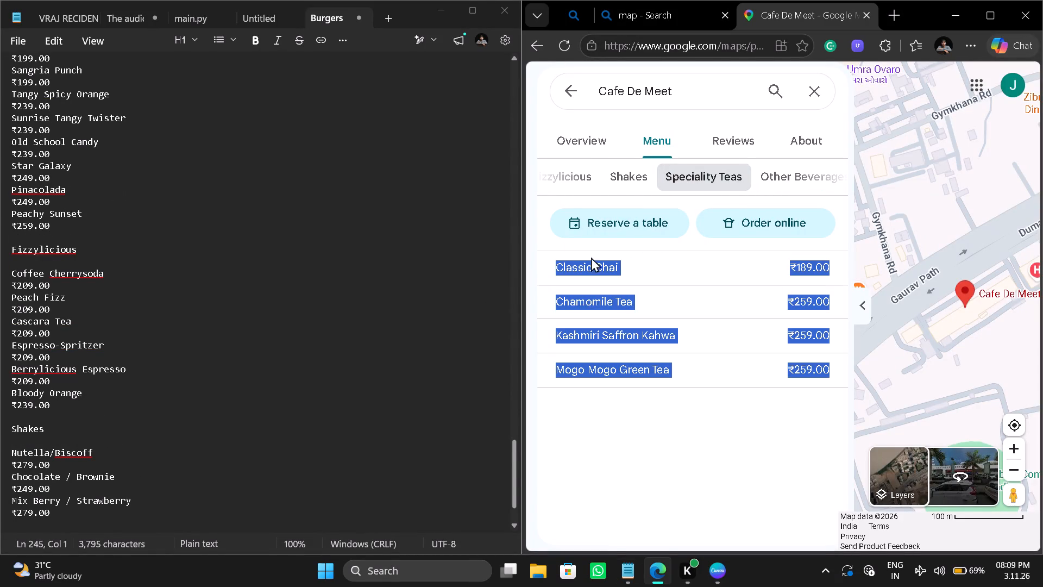
pyautogui.hotkey('ctrl', 'c')
# Add the heading "Spexiality Teas" below the Mix Berry / Strawberry entry in Notepad and paste the copied teas beneath it, with blank lines around the heading.
pyautogui.click(103, 515)
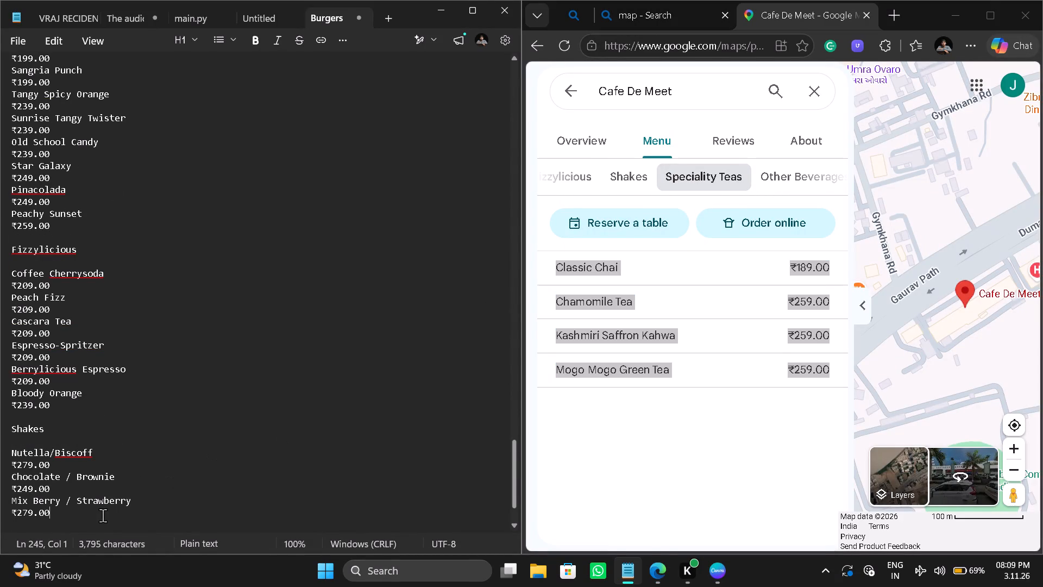
pyautogui.press('Return')
pyautogui.press('Return')
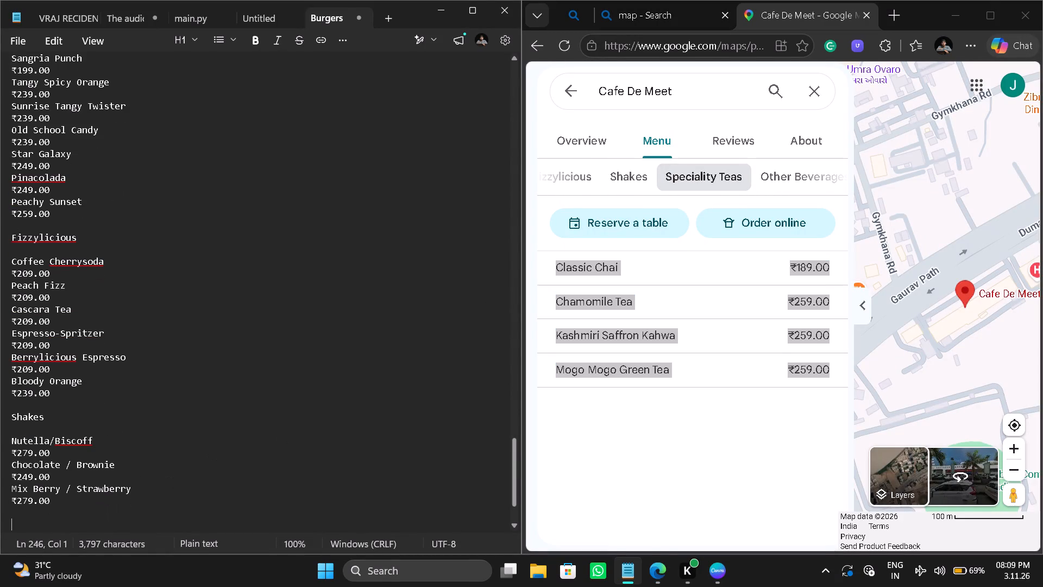
pyautogui.write('pe')
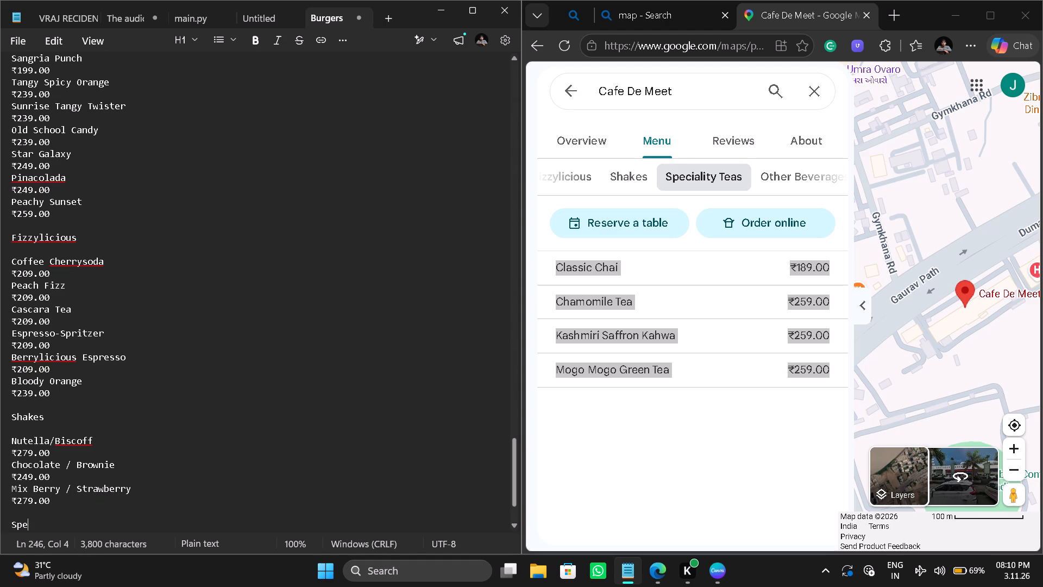
pyautogui.write('xiality')
pyautogui.press('space')
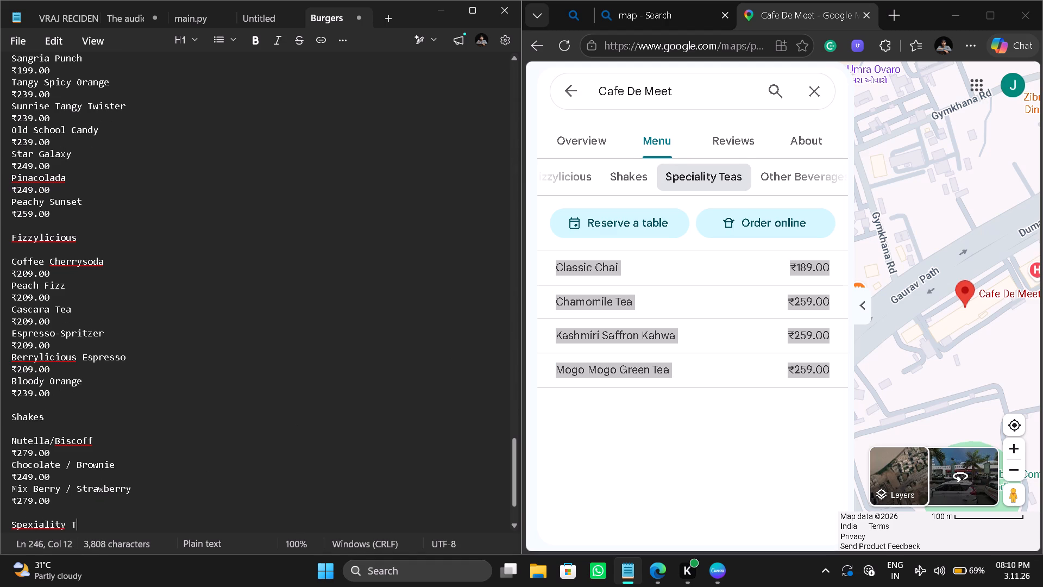
pyautogui.write('ea')
pyautogui.press('s')
pyautogui.press('Return')
pyautogui.press('Return')
pyautogui.hotkey('ctrl', 'v')
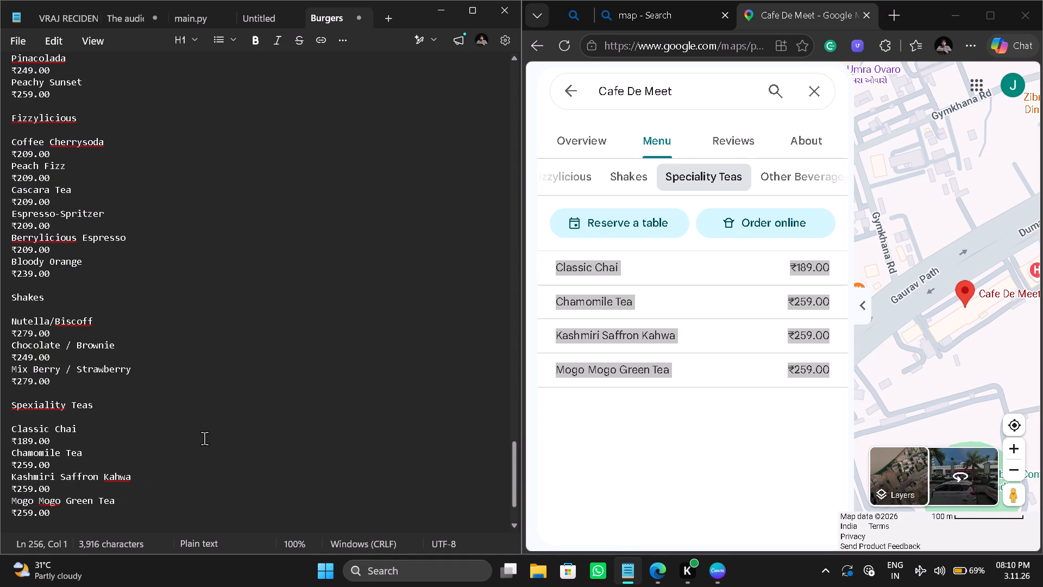
# Show the Other Beverages section in Microsoft Edge and look through the remaining menu section names.
pyautogui.click(802, 180)
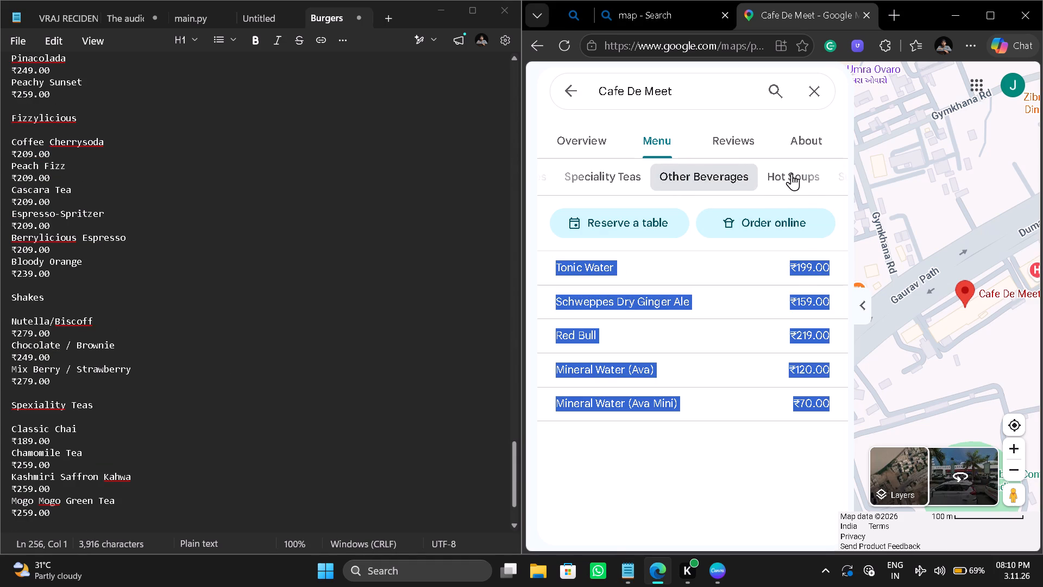
pyautogui.hscroll(-9, 791, 173)
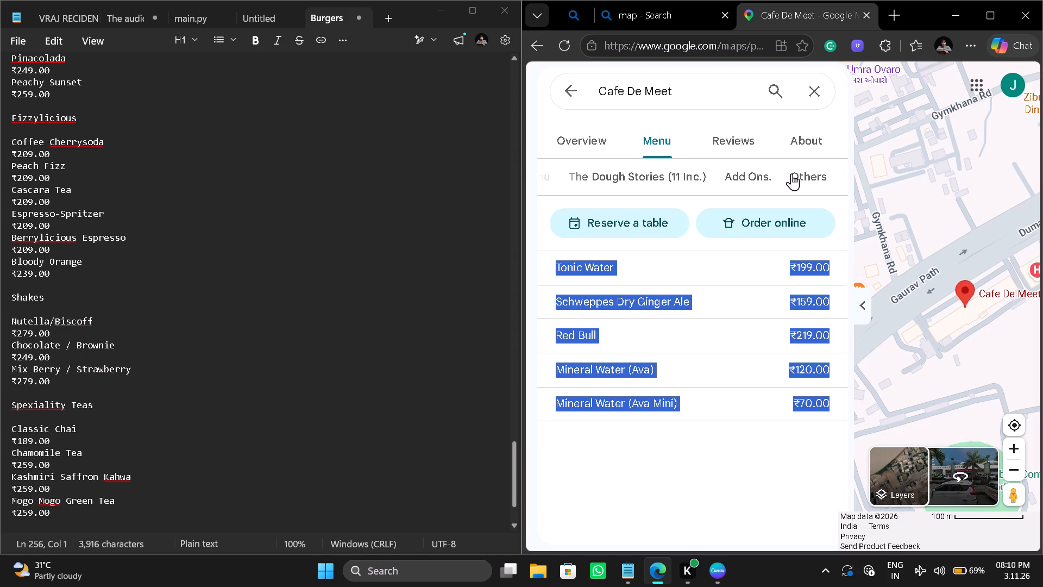
pyautogui.hscroll(7, 791, 173)
pyautogui.hscroll(-1, 791, 173)
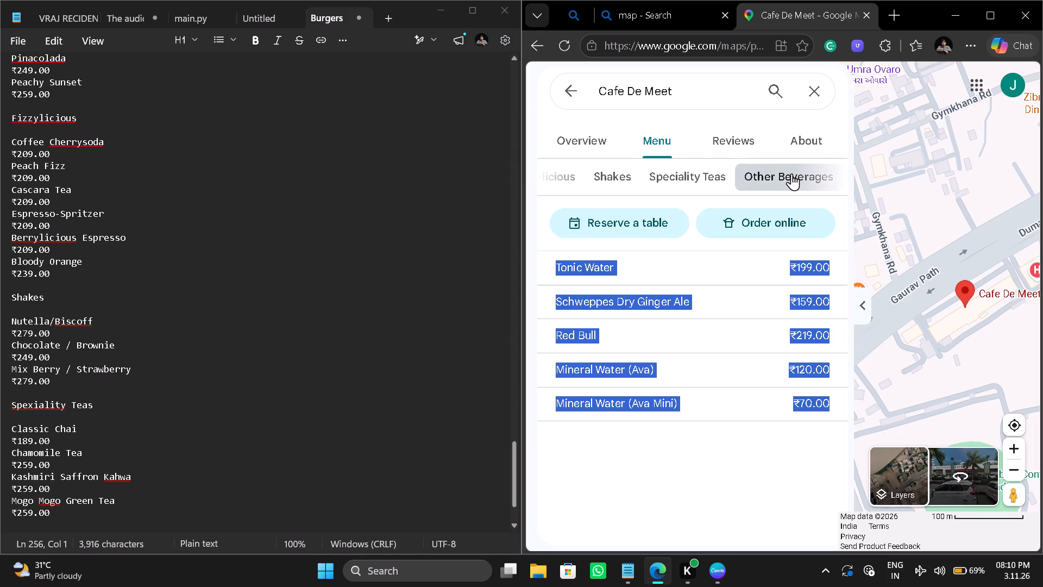
pyautogui.hscroll(-2, 791, 173)
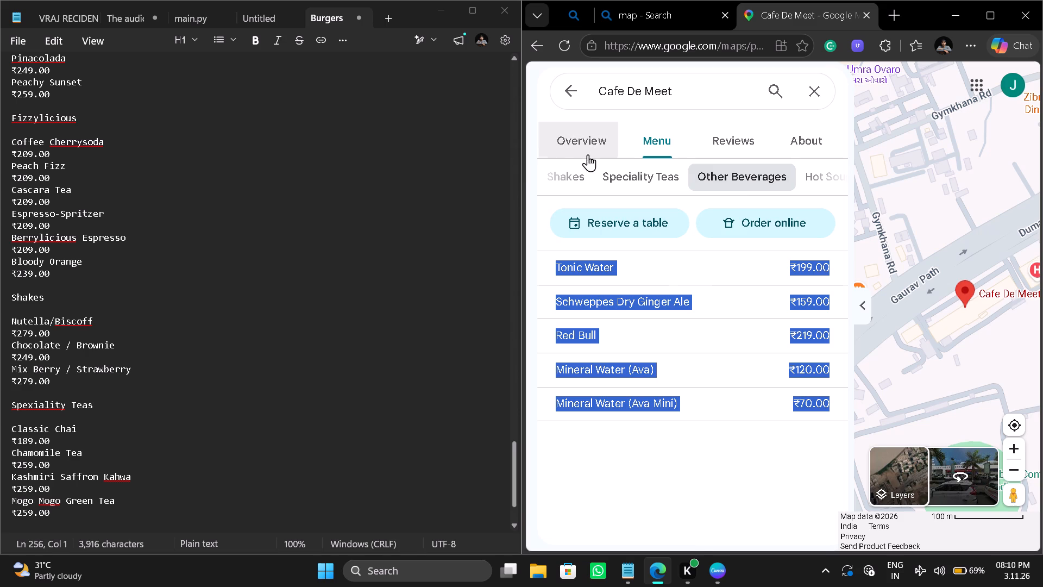
# View Cafe De Meet's Reviews page and return to its Overview page.
pyautogui.click(726, 136)
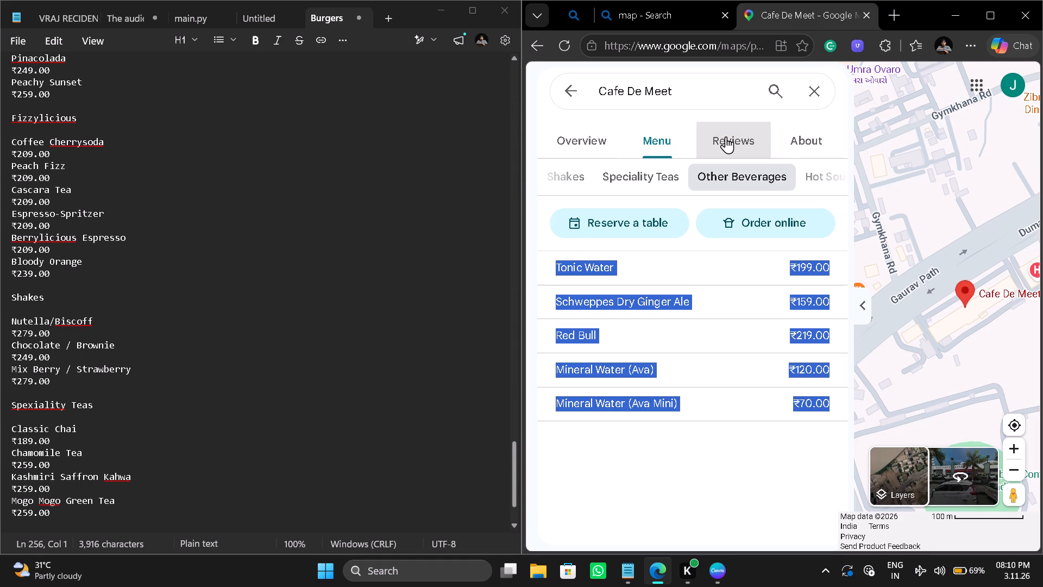
pyautogui.moveTo(642, 141); pyautogui.dragTo(624, 160)
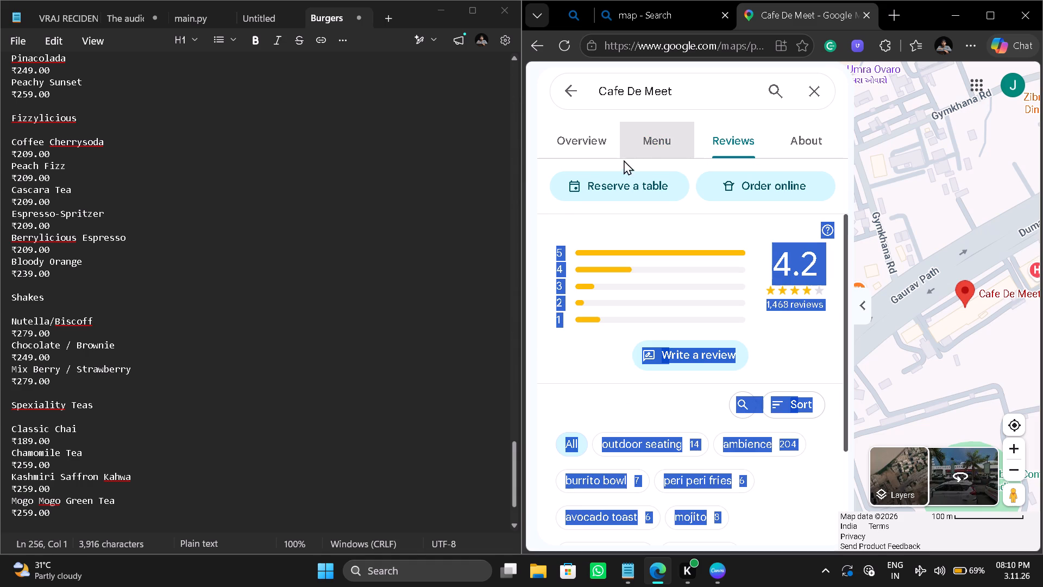
pyautogui.moveTo(624, 160); pyautogui.dragTo(587, 128)
pyautogui.tripleClick(587, 128)
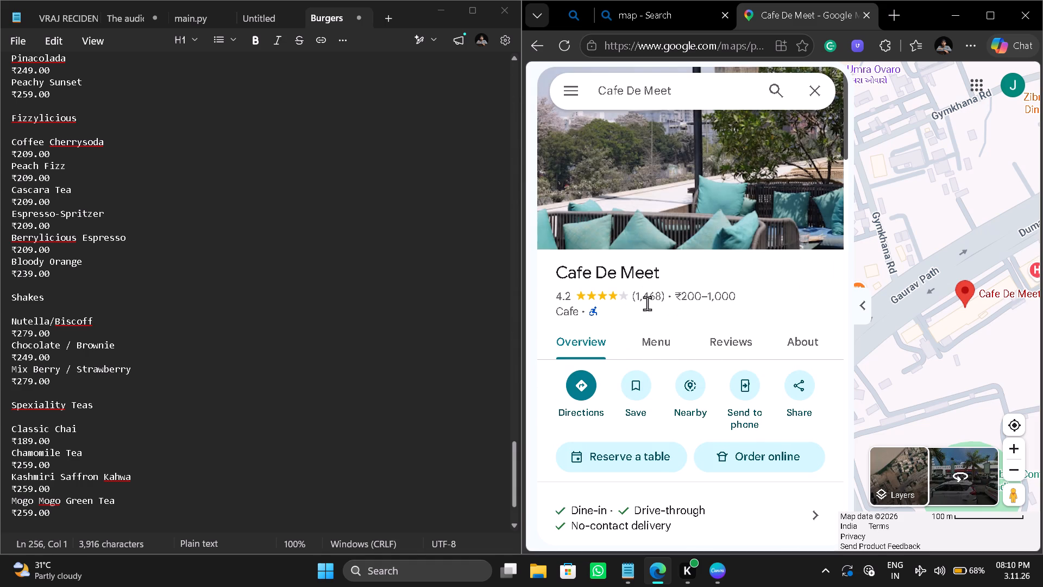
# Show the cafe's menu overview and open its linked menu site, cdm.bio.link.
pyautogui.click(644, 346)
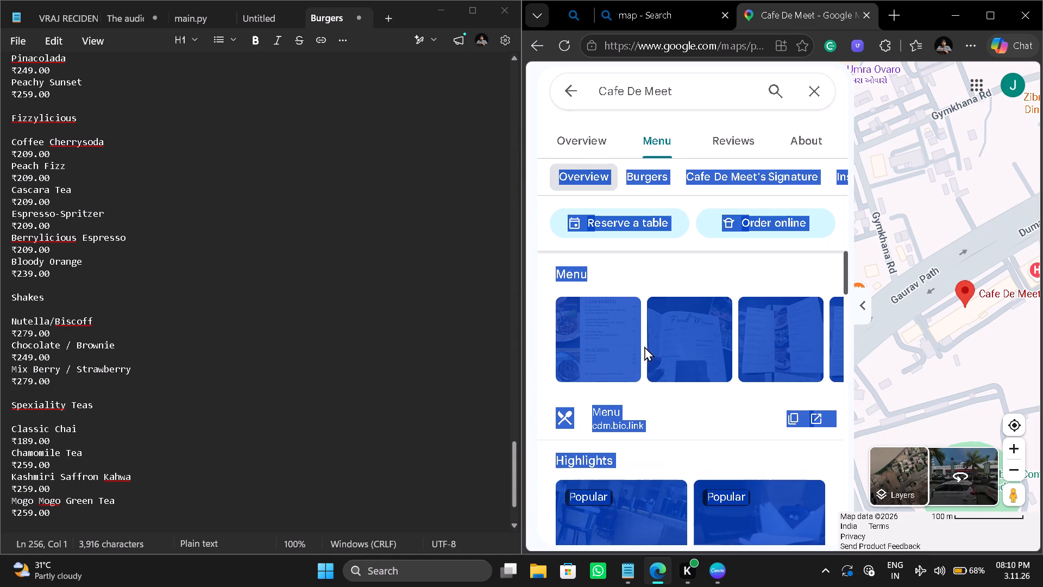
pyautogui.scroll(-1, 646, 364)
pyautogui.click(646, 364)
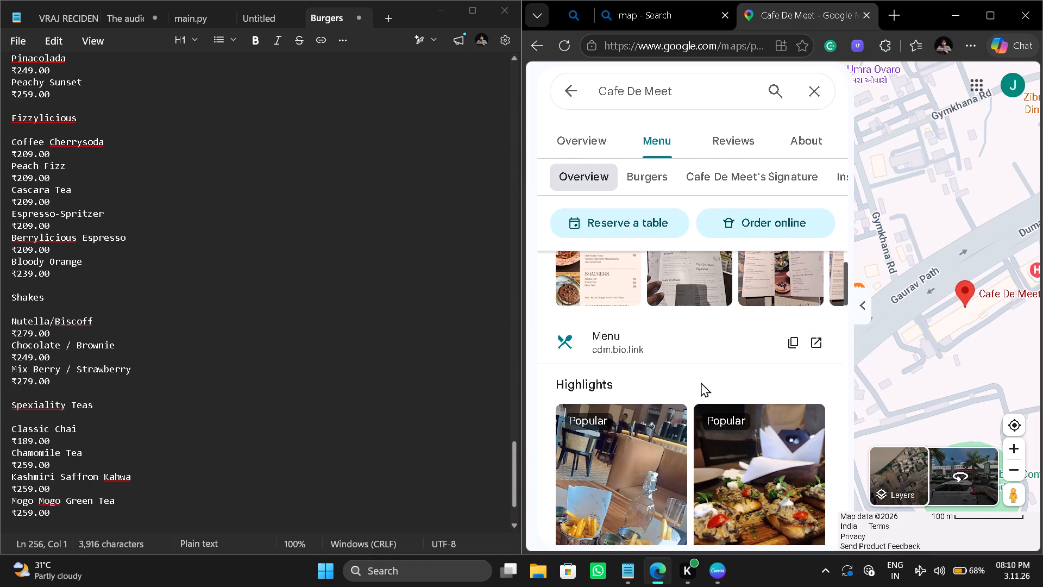
pyautogui.click(817, 358)
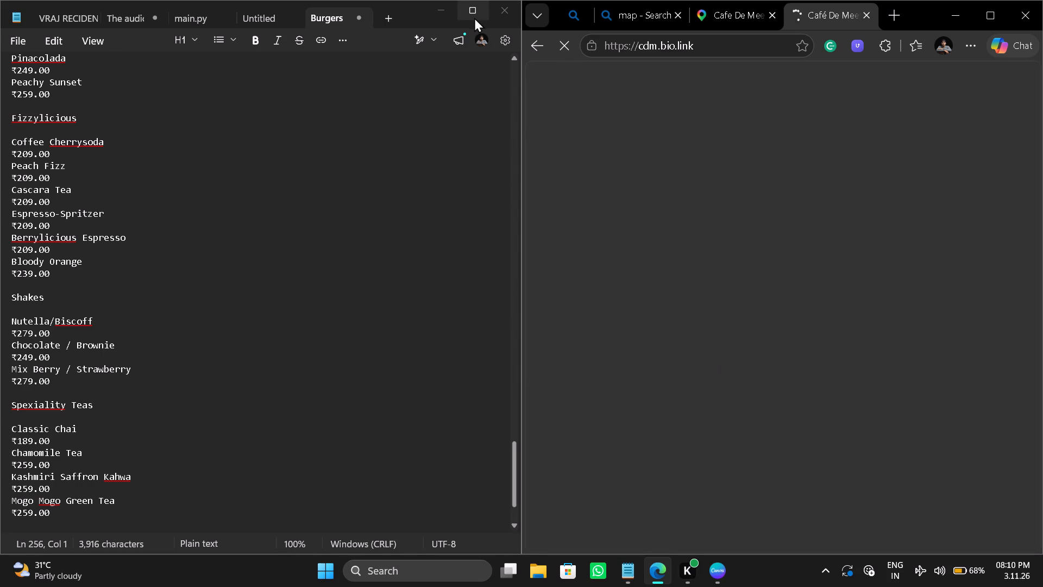
# Minimize the Notepad window and maximize the Microsoft Edge window showing cdm.bio.link.
pyautogui.click(448, 5)
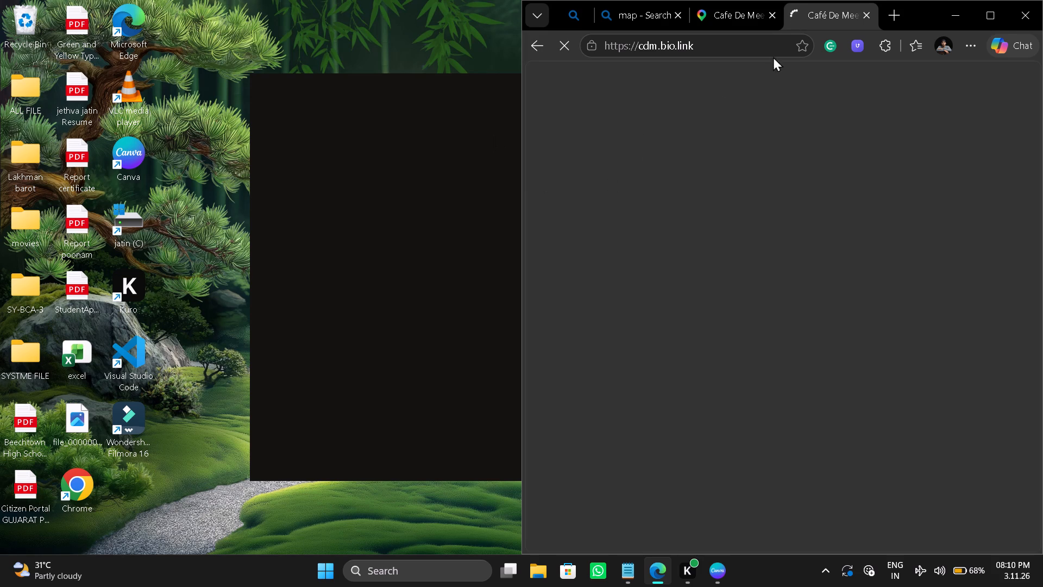
pyautogui.click(988, 13)
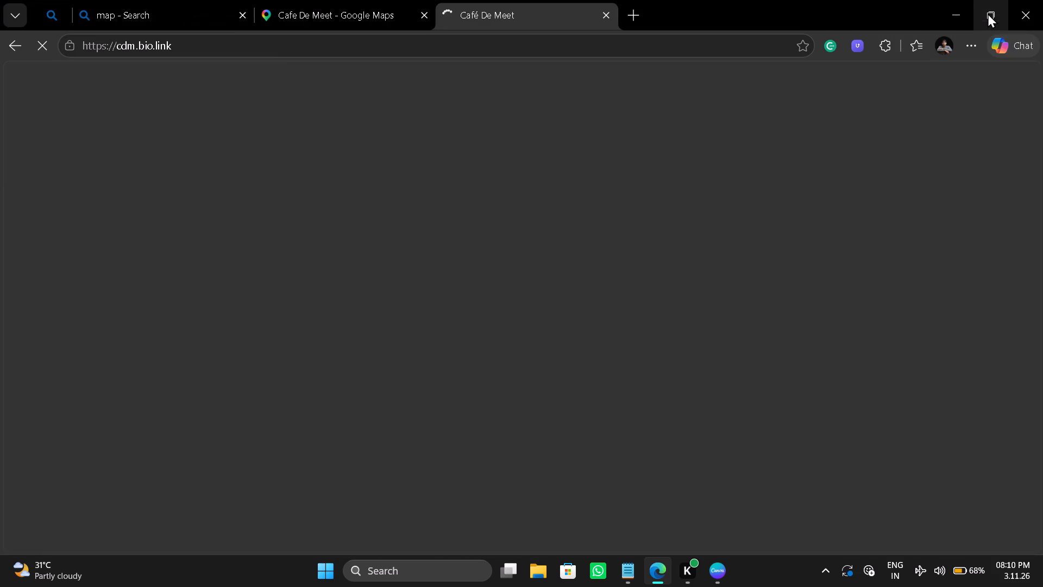
# Look through the links on the Café De Meet page and open the cafe's Menu link.
pyautogui.scroll(-1, 649, 295)
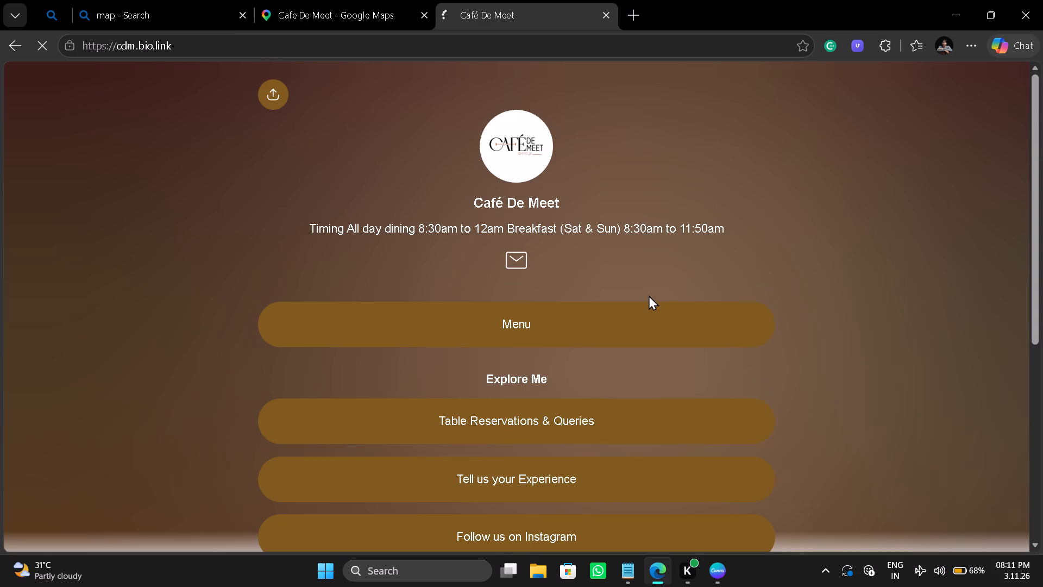
pyautogui.scroll(-1, 649, 295)
pyautogui.scroll(-4, 598, 307)
pyautogui.scroll(1, 598, 307)
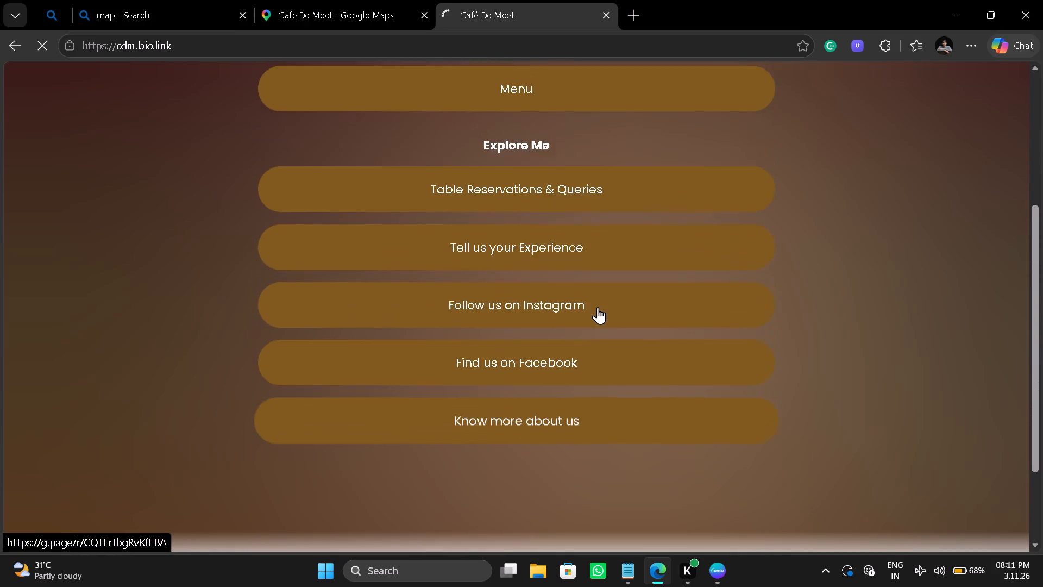
pyautogui.scroll(3, 598, 307)
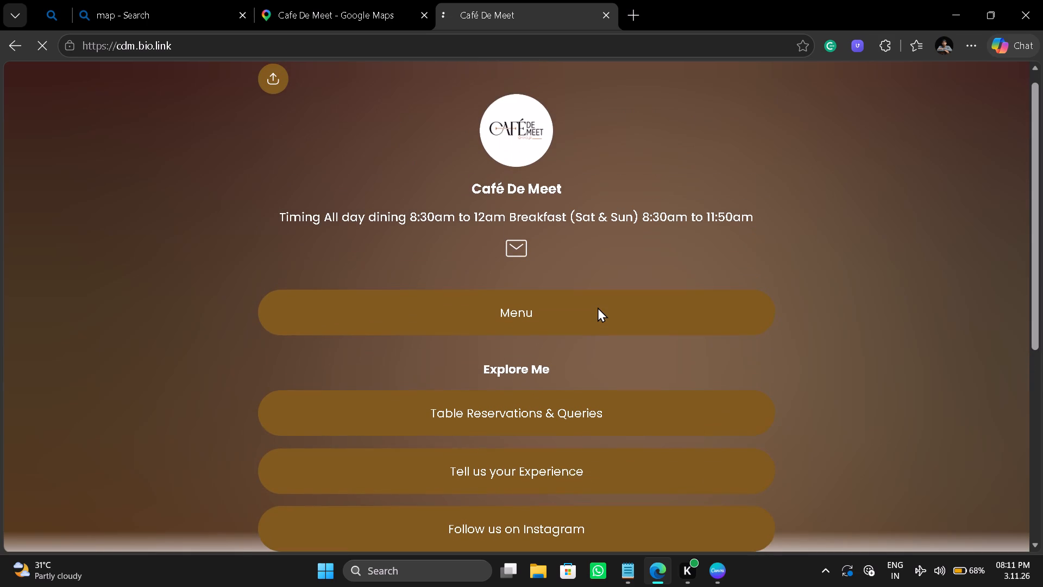
pyautogui.scroll(1, 598, 307)
pyautogui.scroll(1, 649, 280)
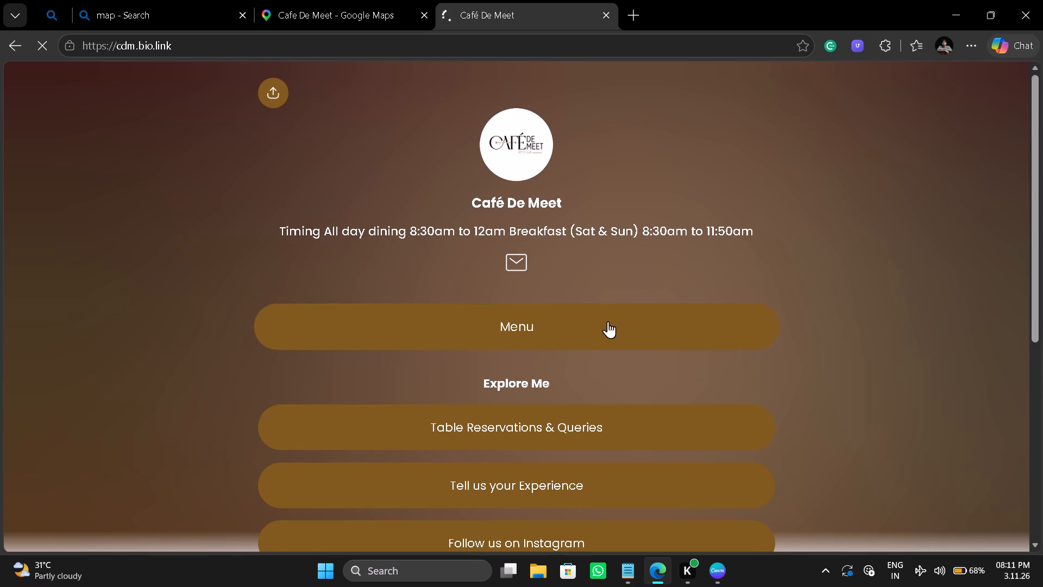
pyautogui.click(608, 321)
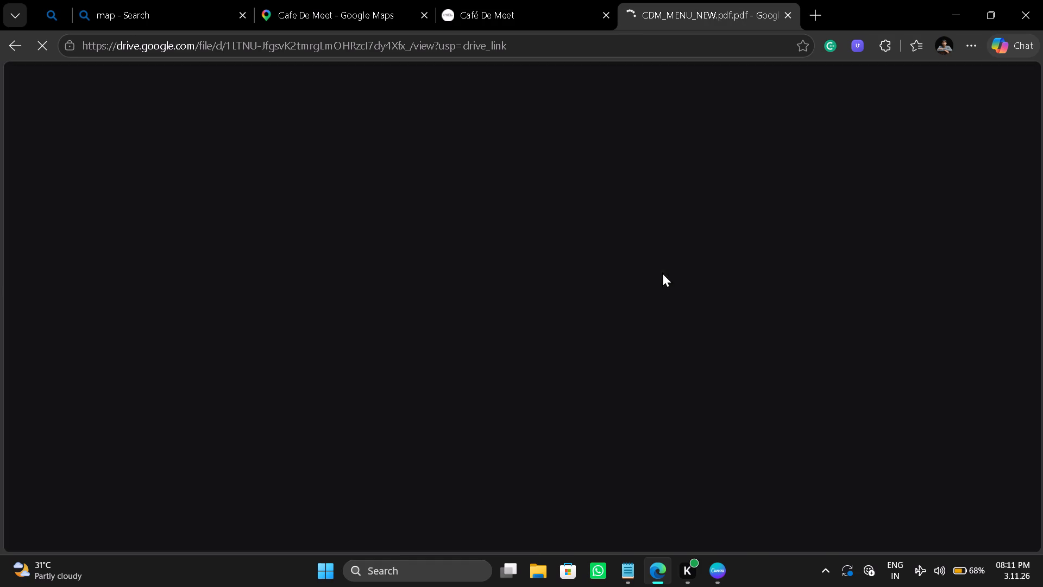
# Read through all pages of the cafe's CDM_MENU_NEW.pdf menu, from the cover through the drinks and food pages to My Sweet Heaven.
pyautogui.scroll(-4, 582, 344)
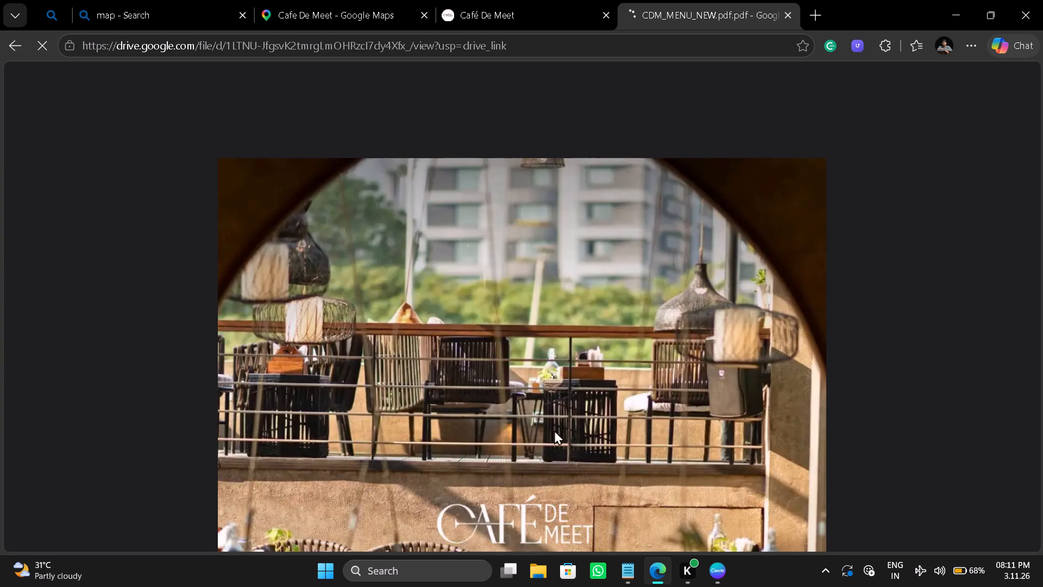
pyautogui.scroll(-1, 623, 409)
pyautogui.scroll(-1, 891, 308)
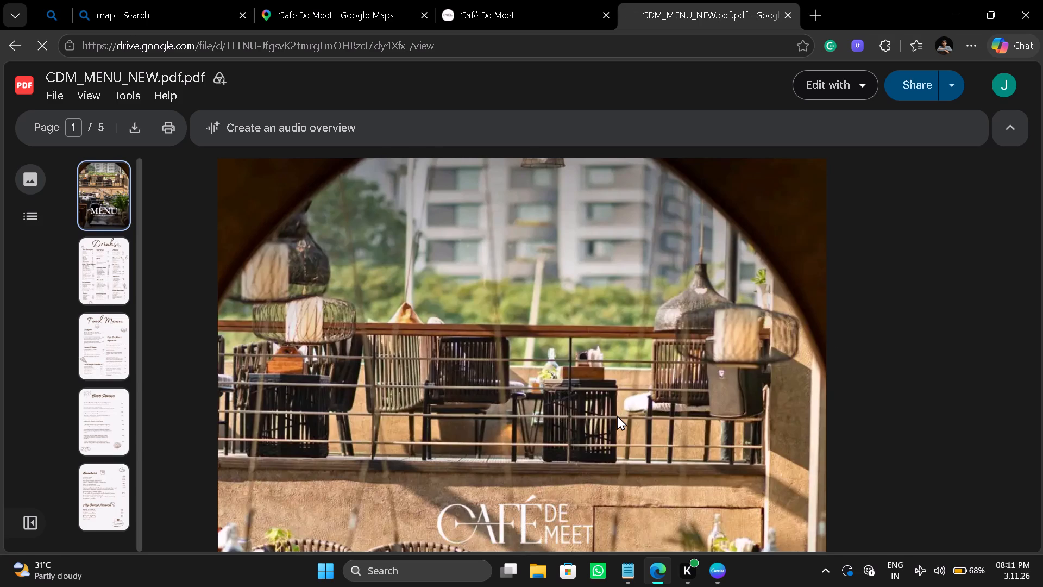
pyautogui.scroll(-2, 617, 415)
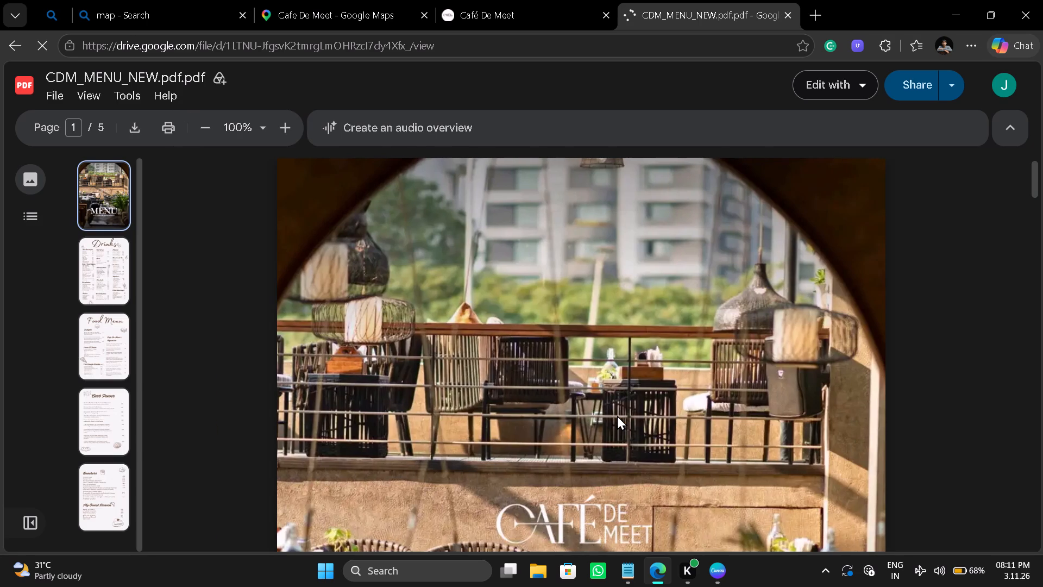
pyautogui.scroll(-7, 617, 415)
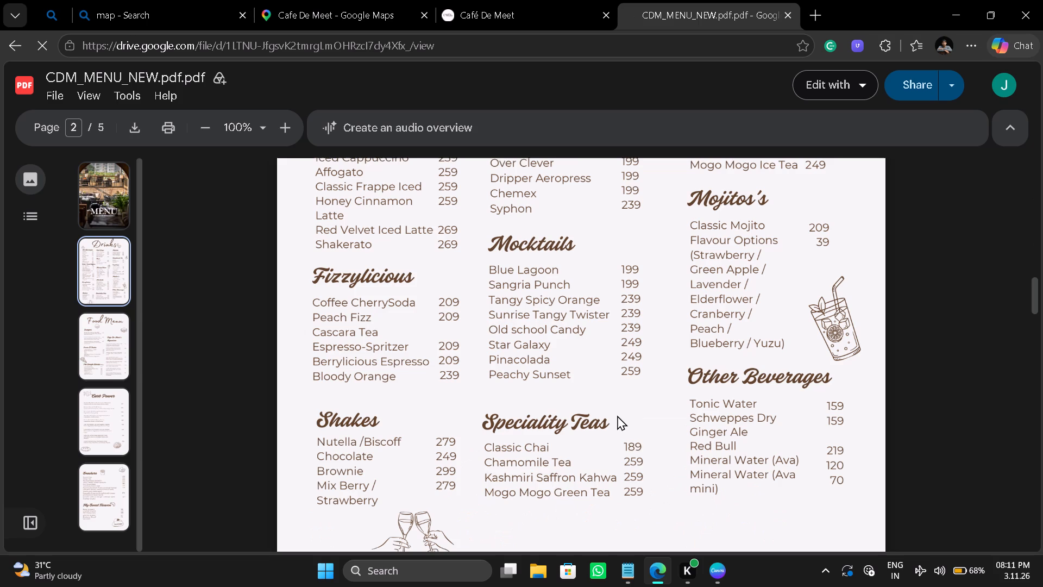
pyautogui.scroll(-6, 650, 469)
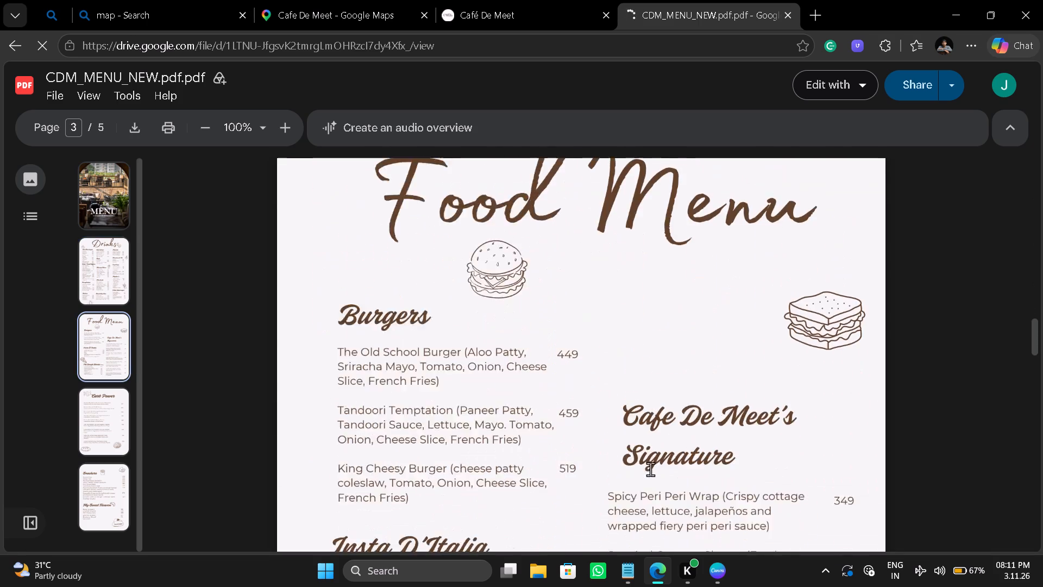
pyautogui.scroll(-5, 650, 469)
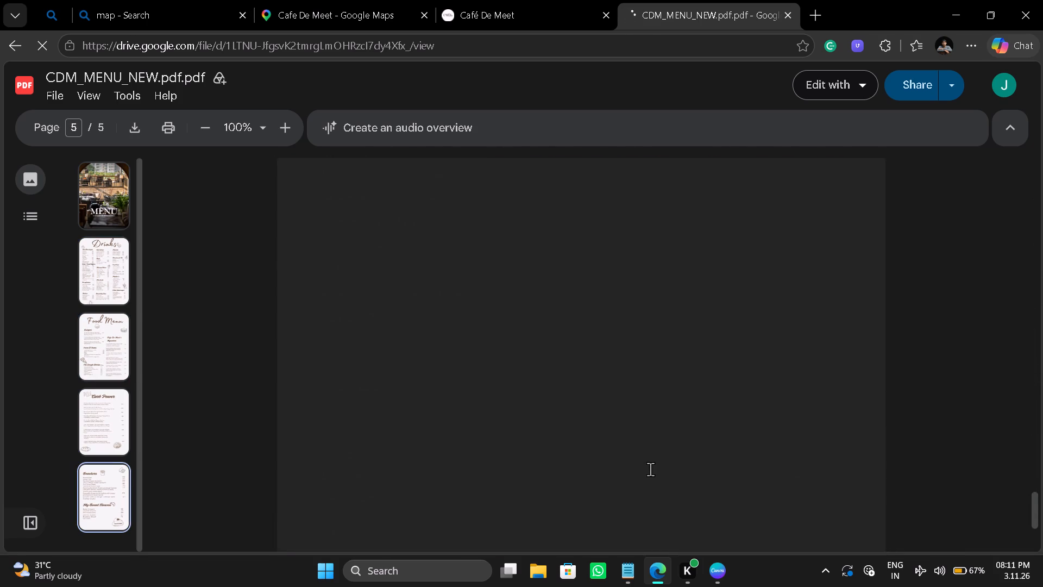
pyautogui.scroll(-3, 650, 469)
pyautogui.scroll(4, 650, 469)
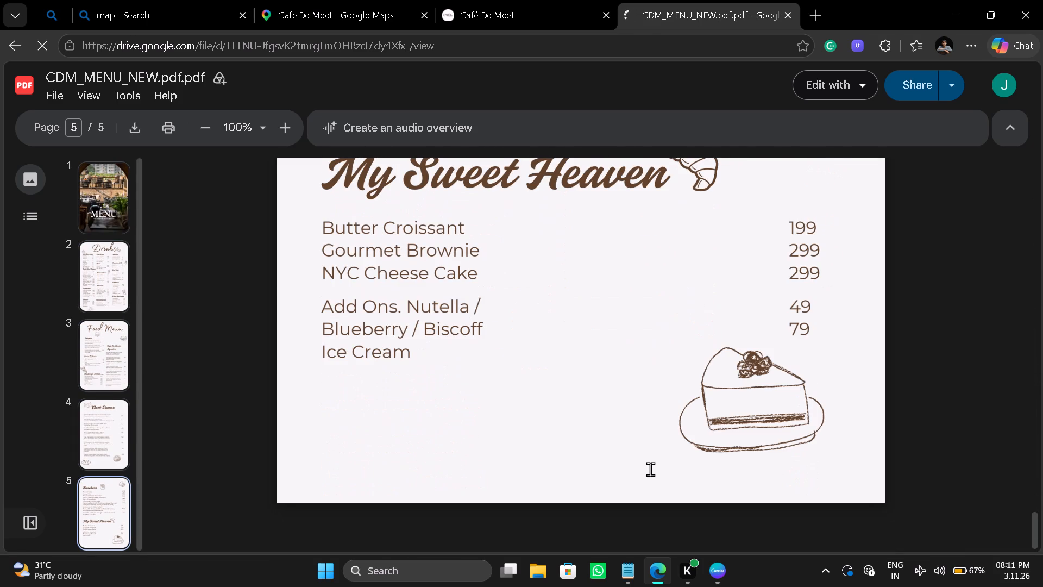
# Return to the cover page of the CDM_MENU_NEW.pdf menu and download the file.
pyautogui.scroll(1, 650, 469)
pyautogui.scroll(1, 571, 382)
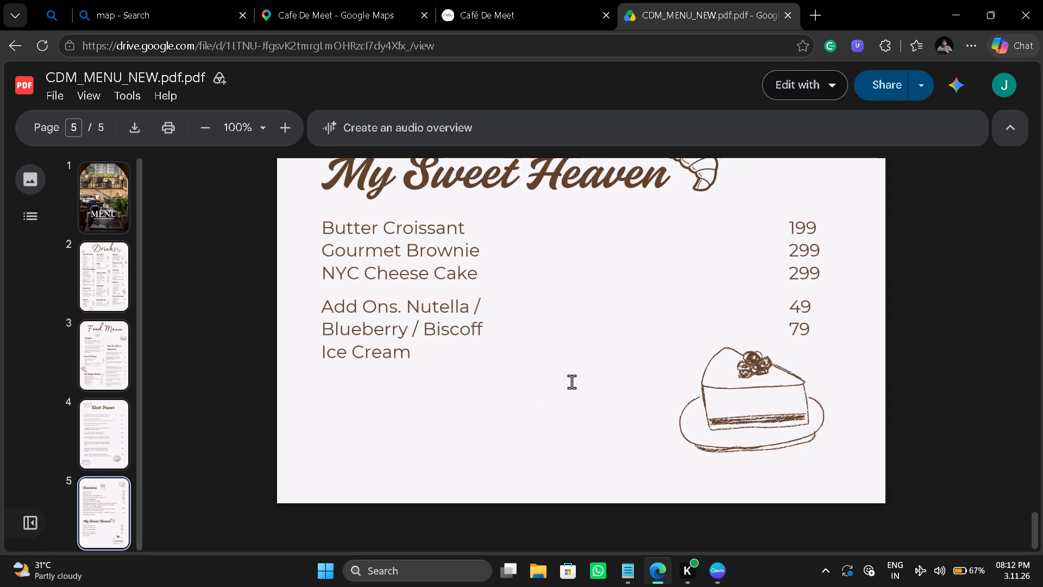
pyautogui.scroll(1, 571, 382)
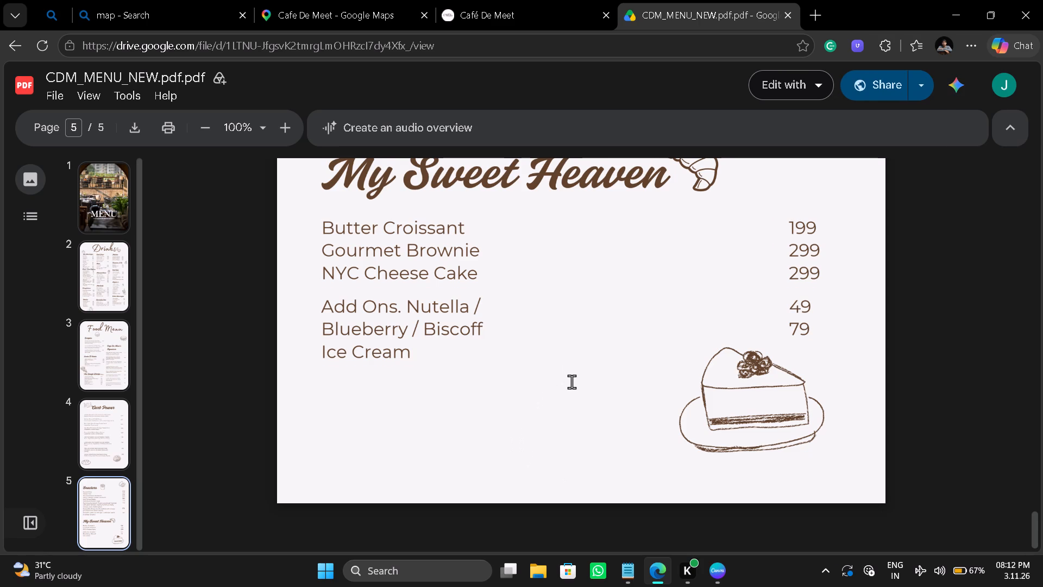
pyautogui.scroll(11, 571, 382)
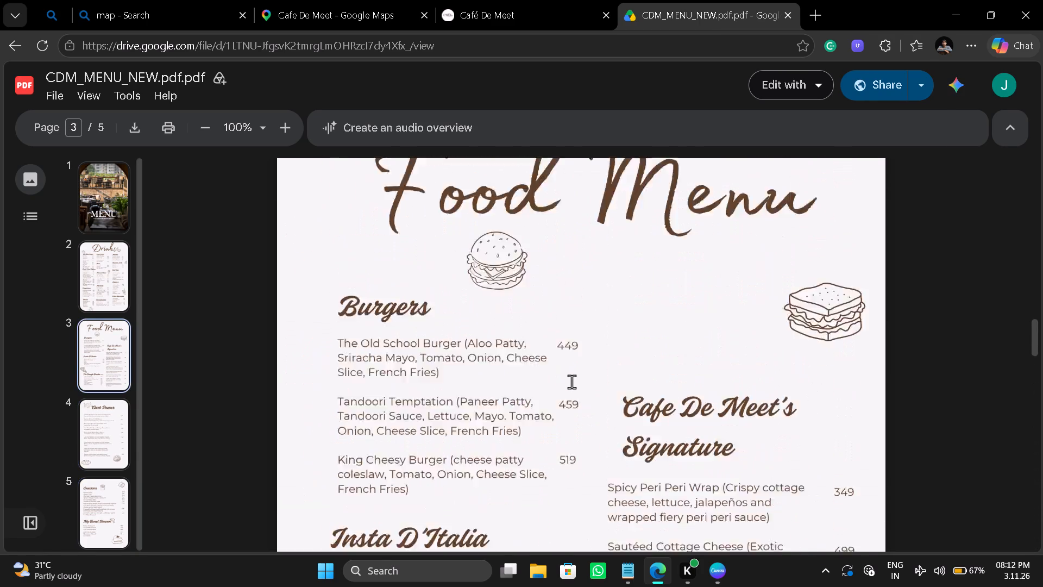
pyautogui.scroll(3, 571, 382)
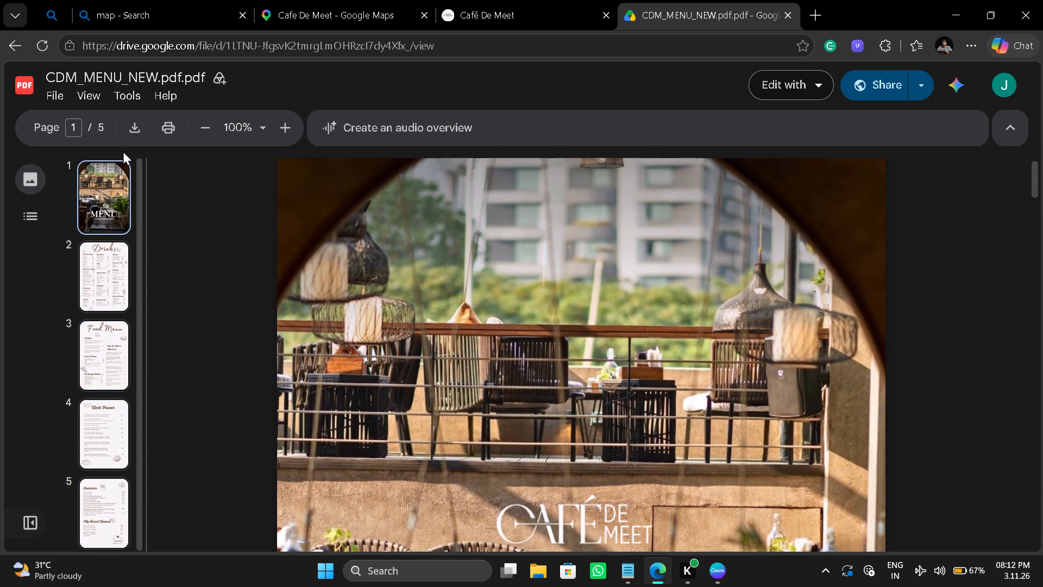
pyautogui.click(134, 129)
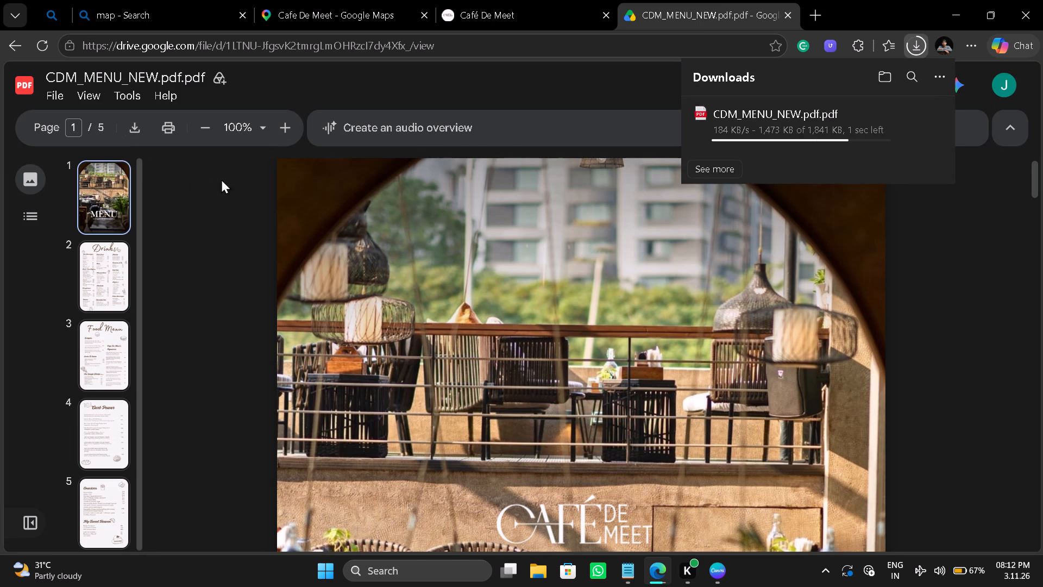
# Go back to the cafe's cdm.bio.link page and open its Table Reservations & Queries link.
pyautogui.click(8, 49)
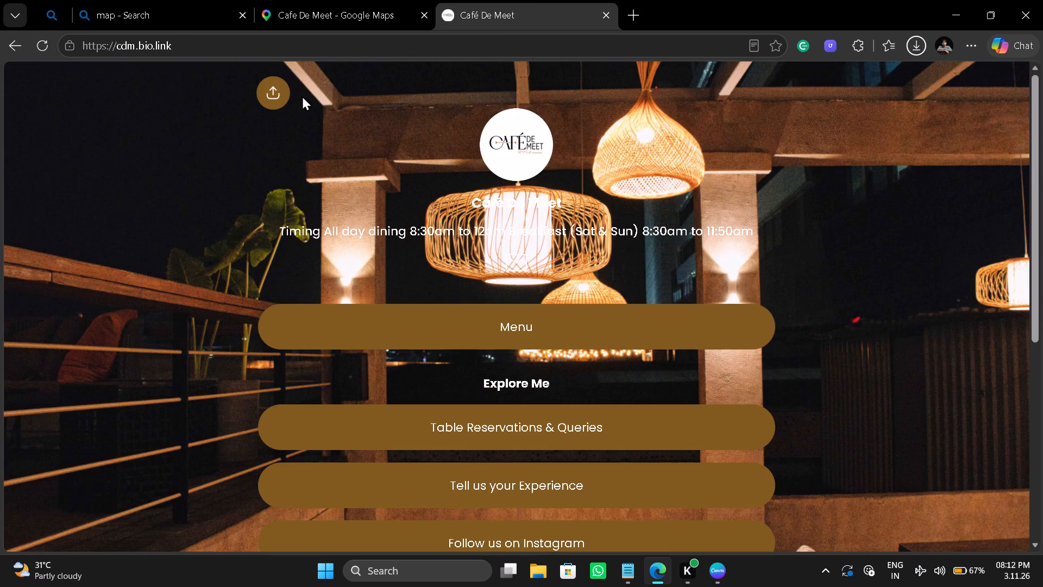
pyautogui.scroll(-2, 351, 263)
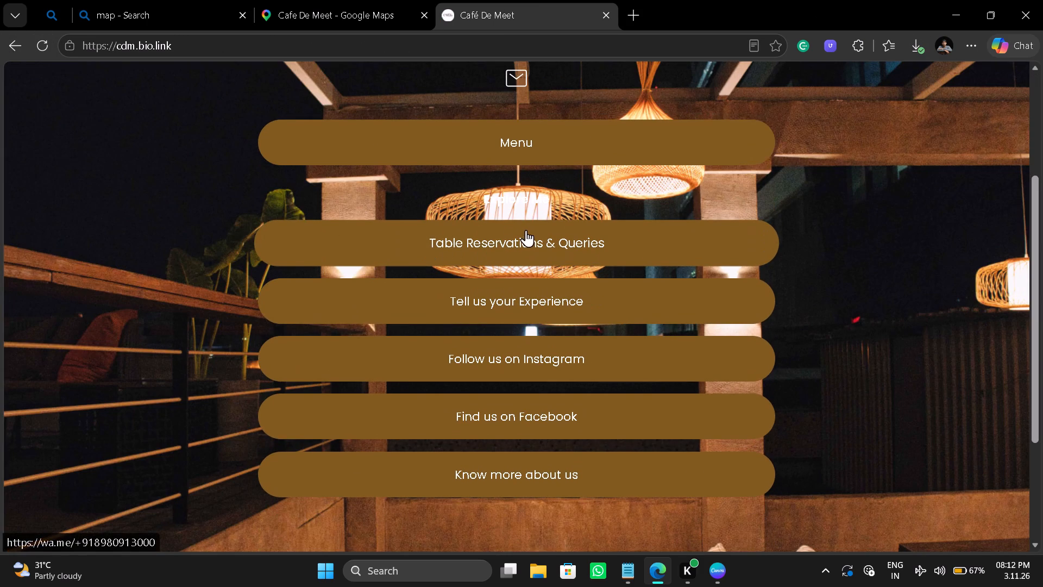
pyautogui.click(526, 230)
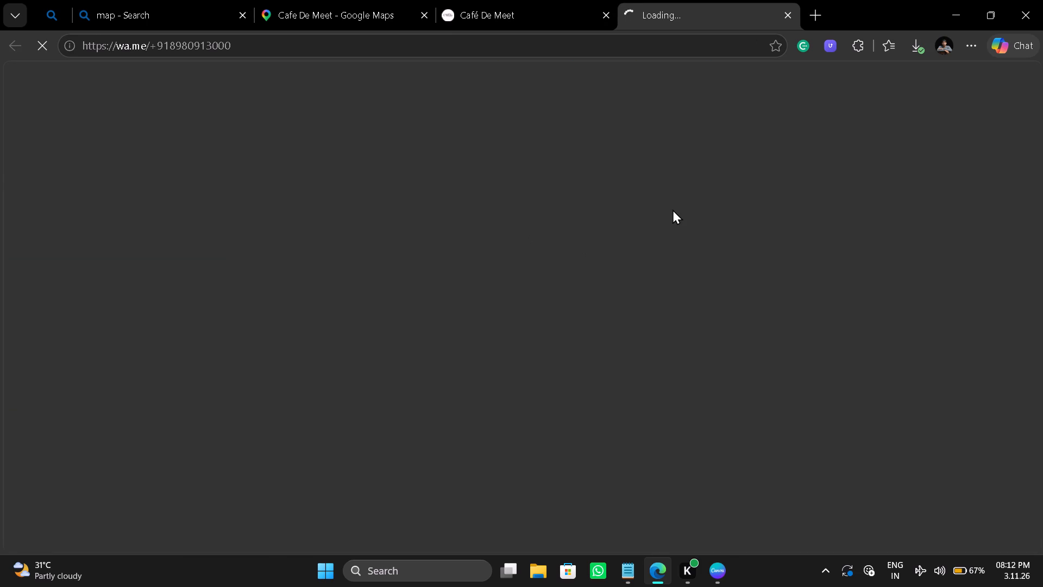
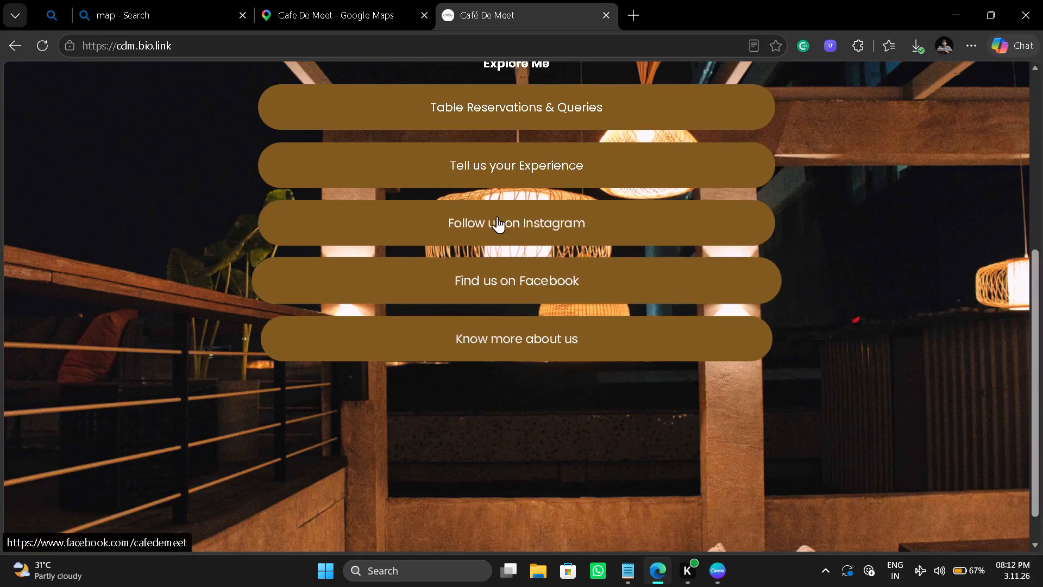
# Open the cafe's Instagram page from its link site and close it again.
pyautogui.click(543, 233)
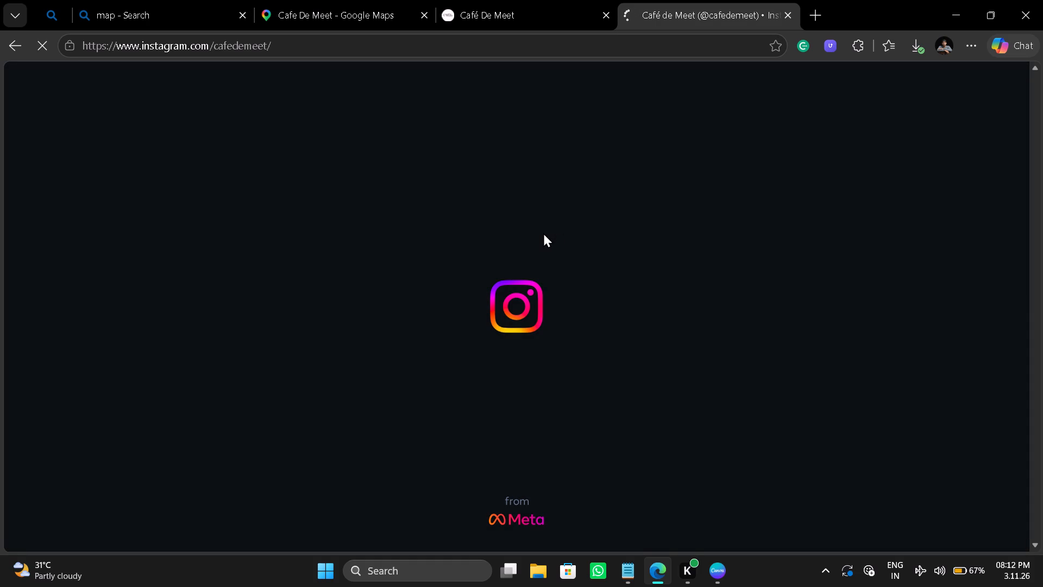
pyautogui.click(789, 16)
# View the sharing options for the cafe's bio link page and dismiss them.
pyautogui.scroll(4, 601, 260)
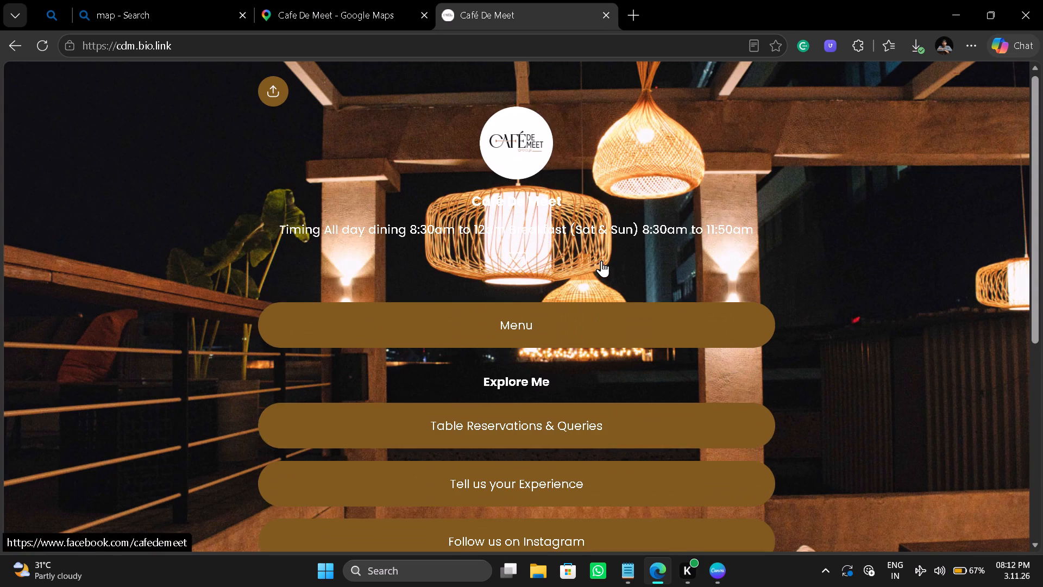
pyautogui.scroll(2, 601, 260)
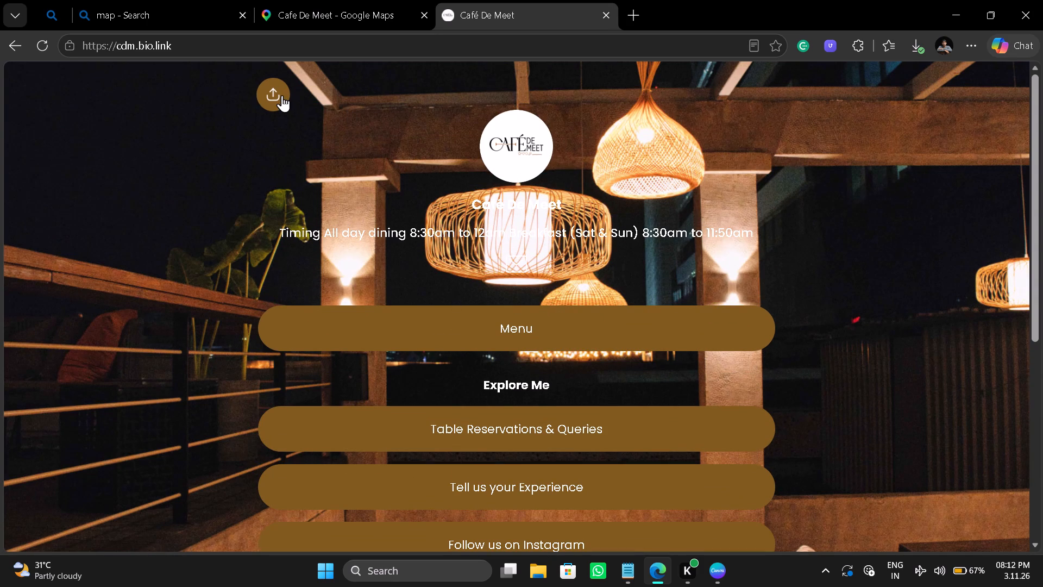
pyautogui.click(282, 95)
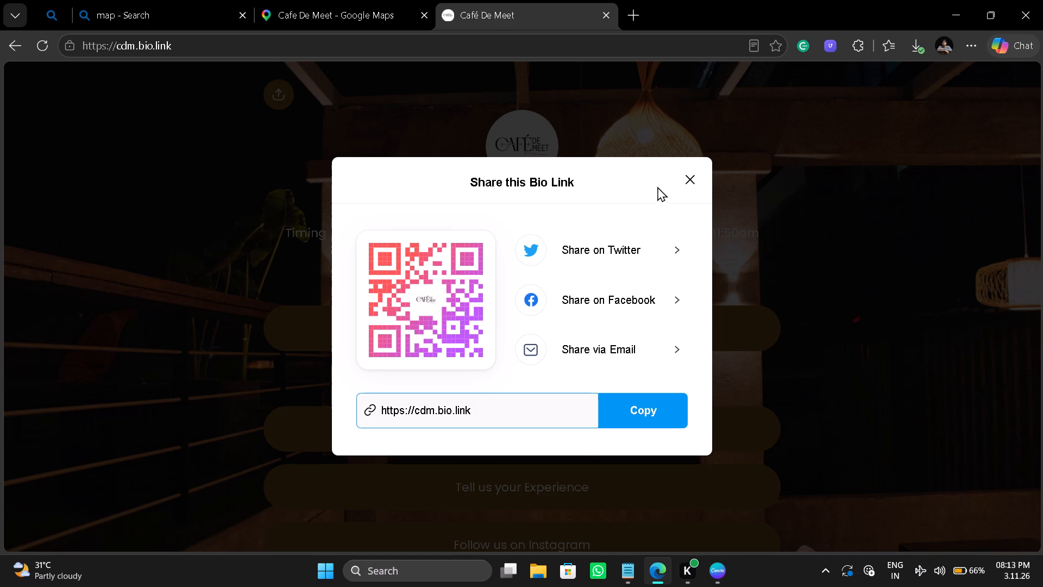
pyautogui.click(694, 178)
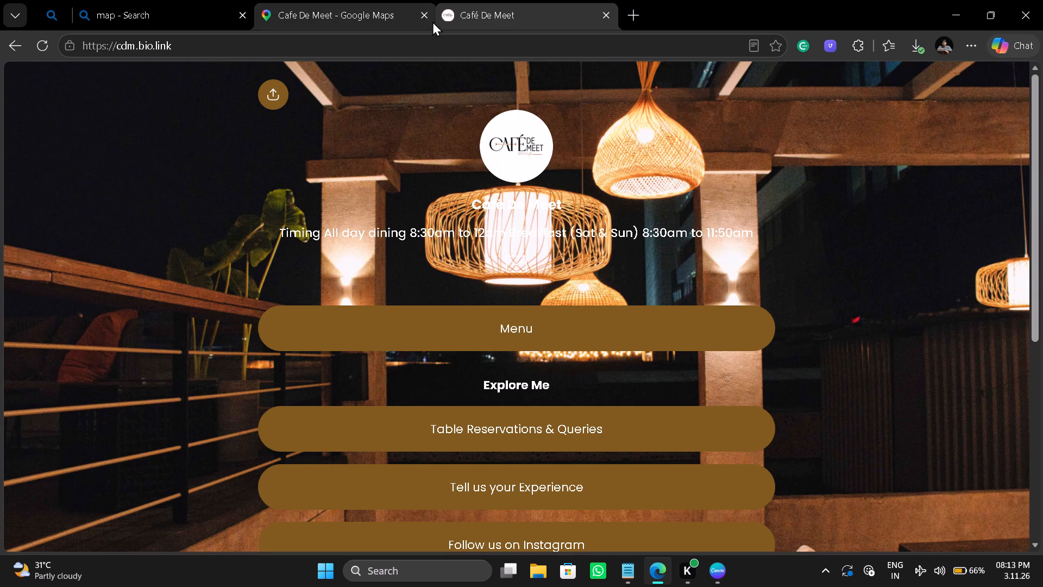
# Close the cafe's cdm.bio.link page.
pyautogui.click(602, 17)
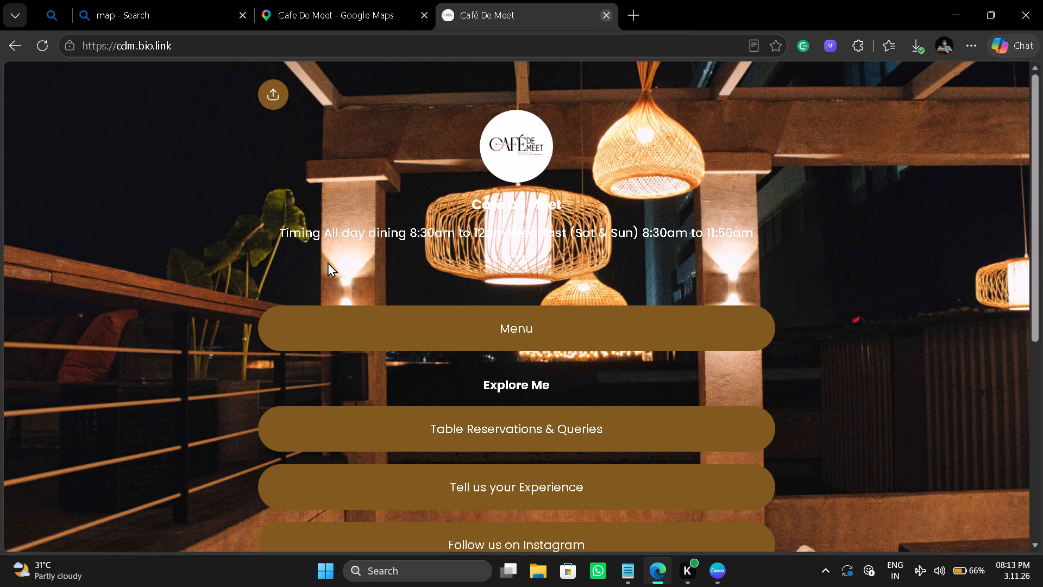
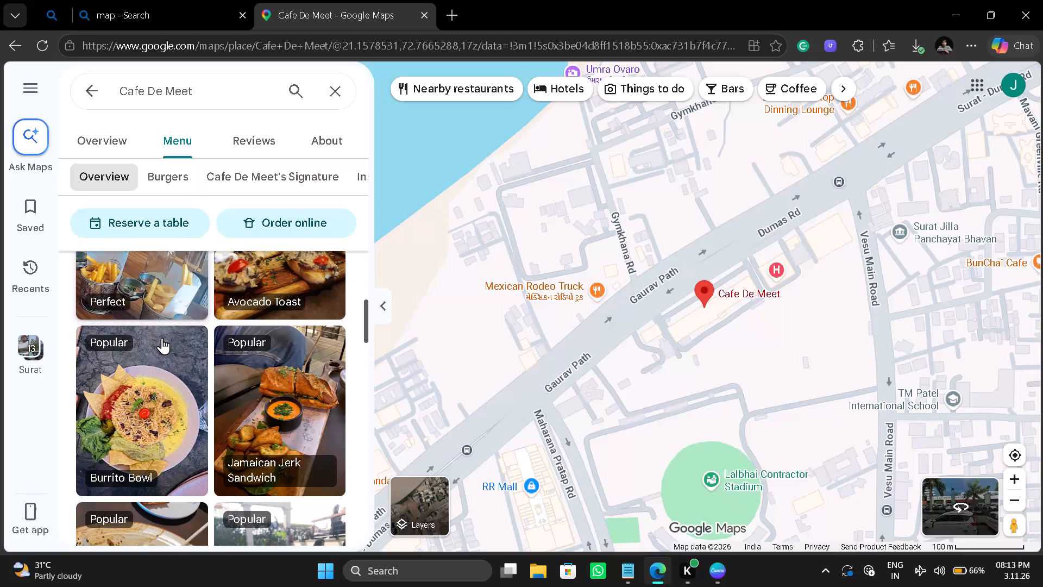
# Look through the highlighted dish photos in Cafe De Meet's menu overview, then return to the start of the overview.
pyautogui.scroll(1, 162, 338)
pyautogui.scroll(-4, 162, 338)
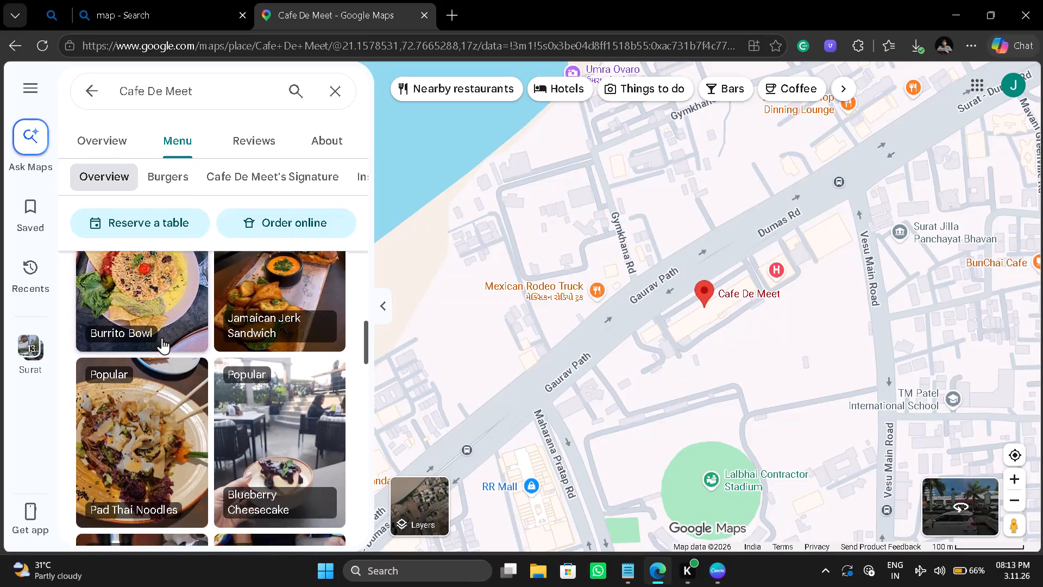
pyautogui.scroll(-5, 162, 338)
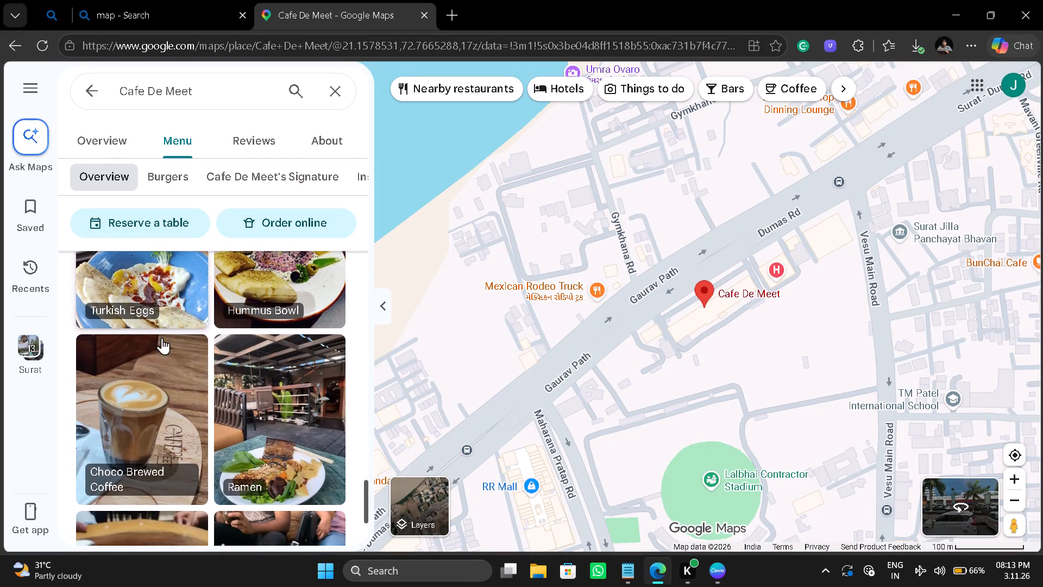
pyautogui.scroll(-5, 162, 338)
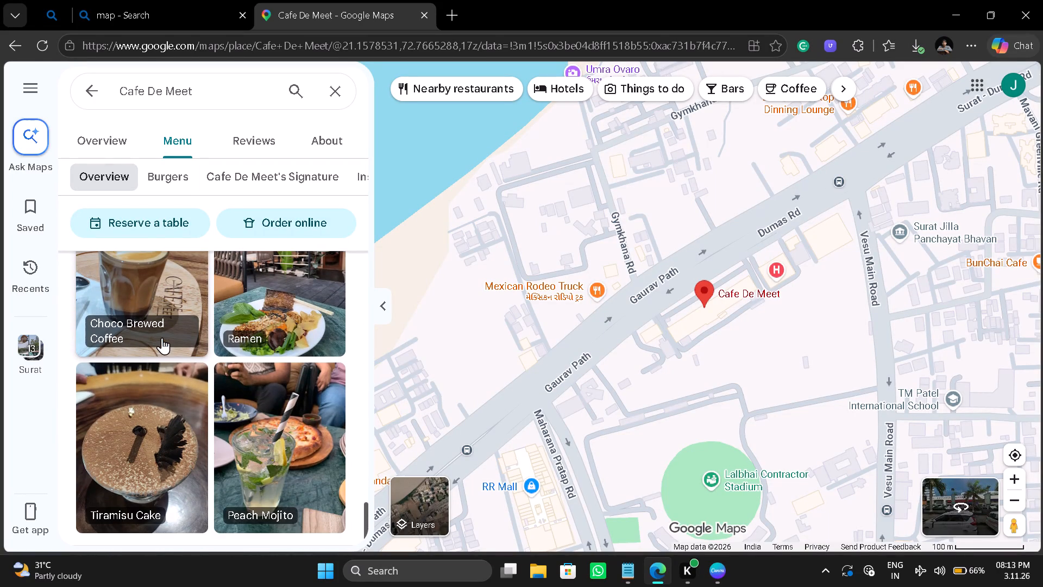
pyautogui.scroll(10, 162, 338)
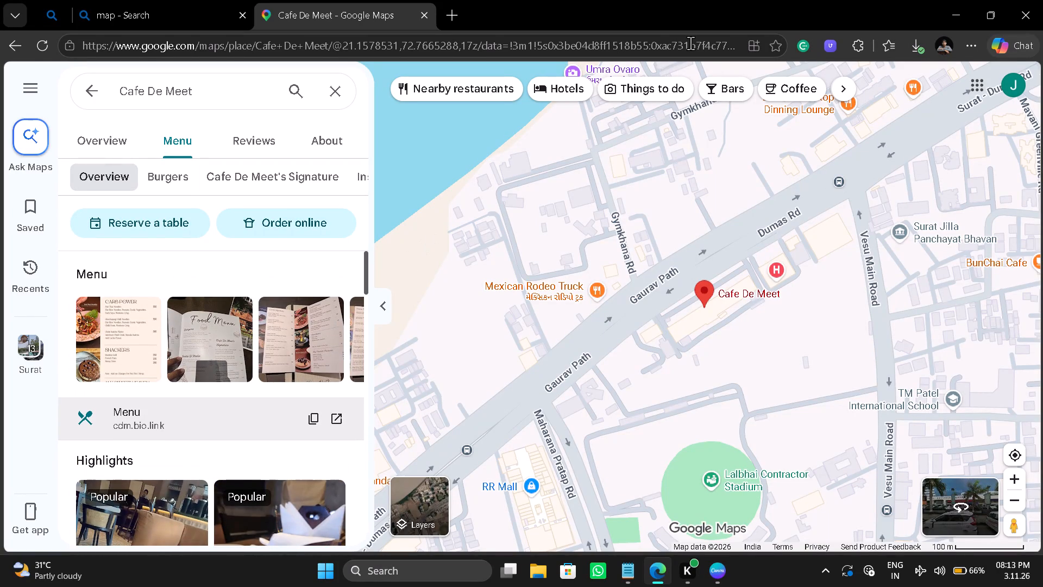